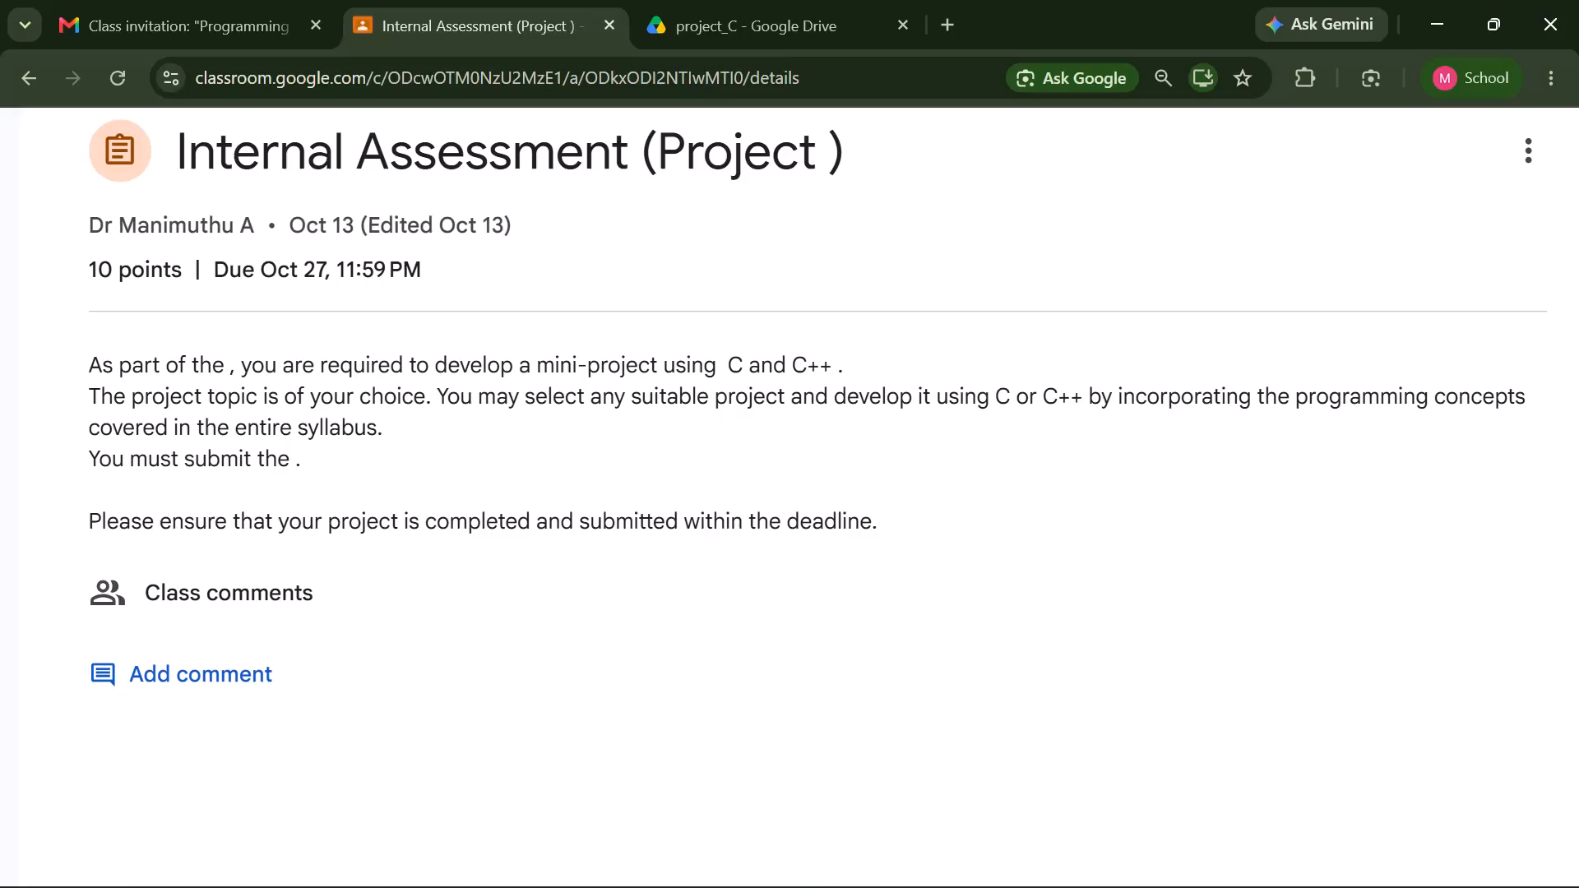
Create a blank Google Slides presentation in the project_C folder in Drive and start it with a blank slide.
left_click(817, 0)
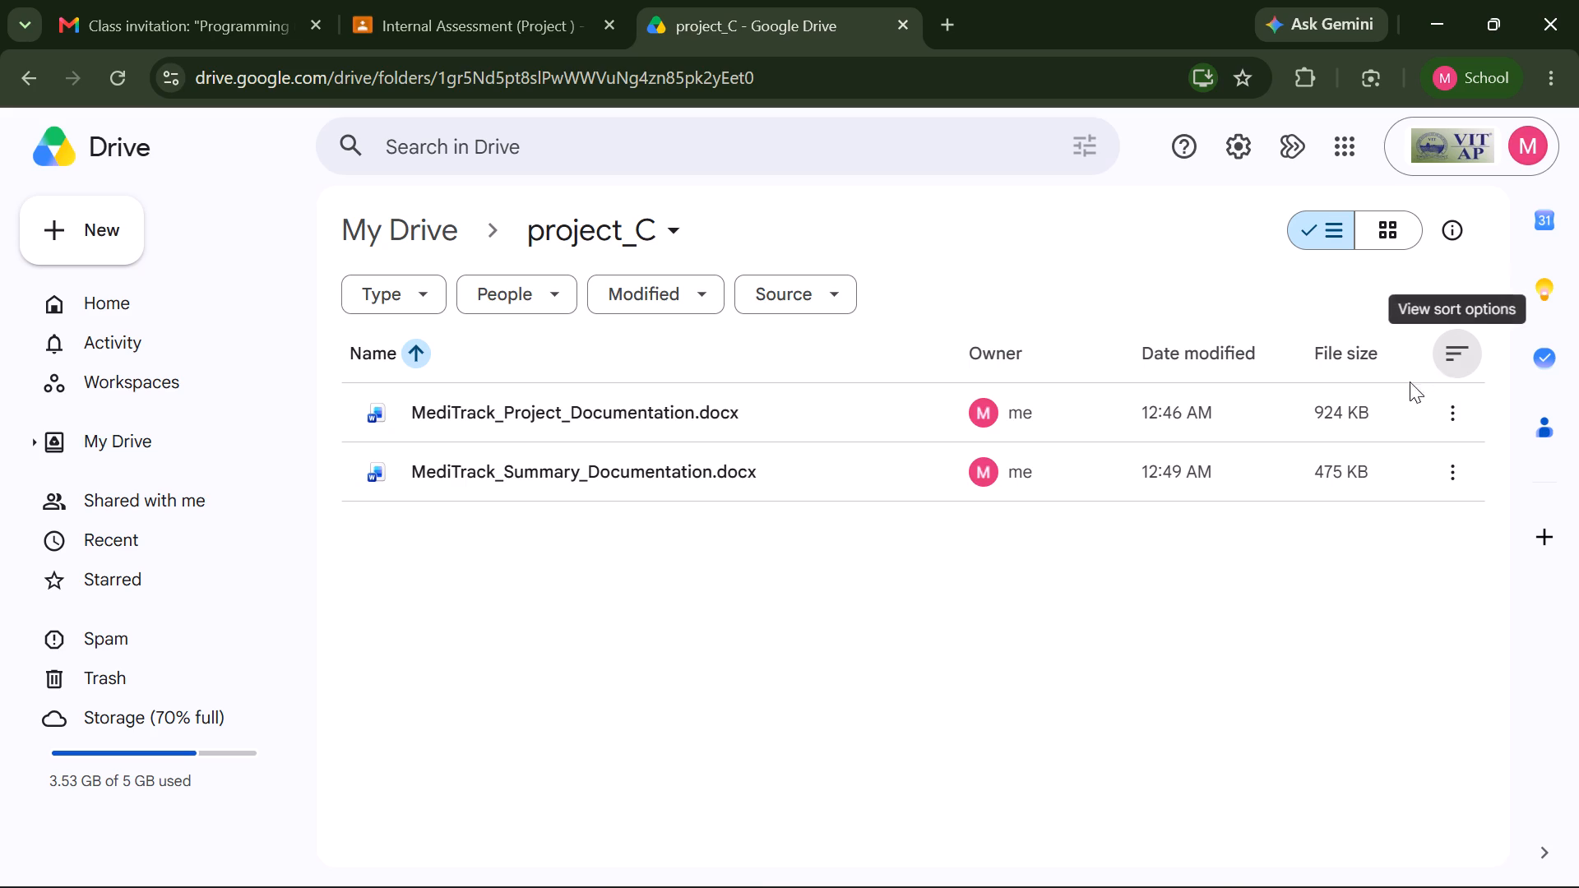
right_click(1019, 592)
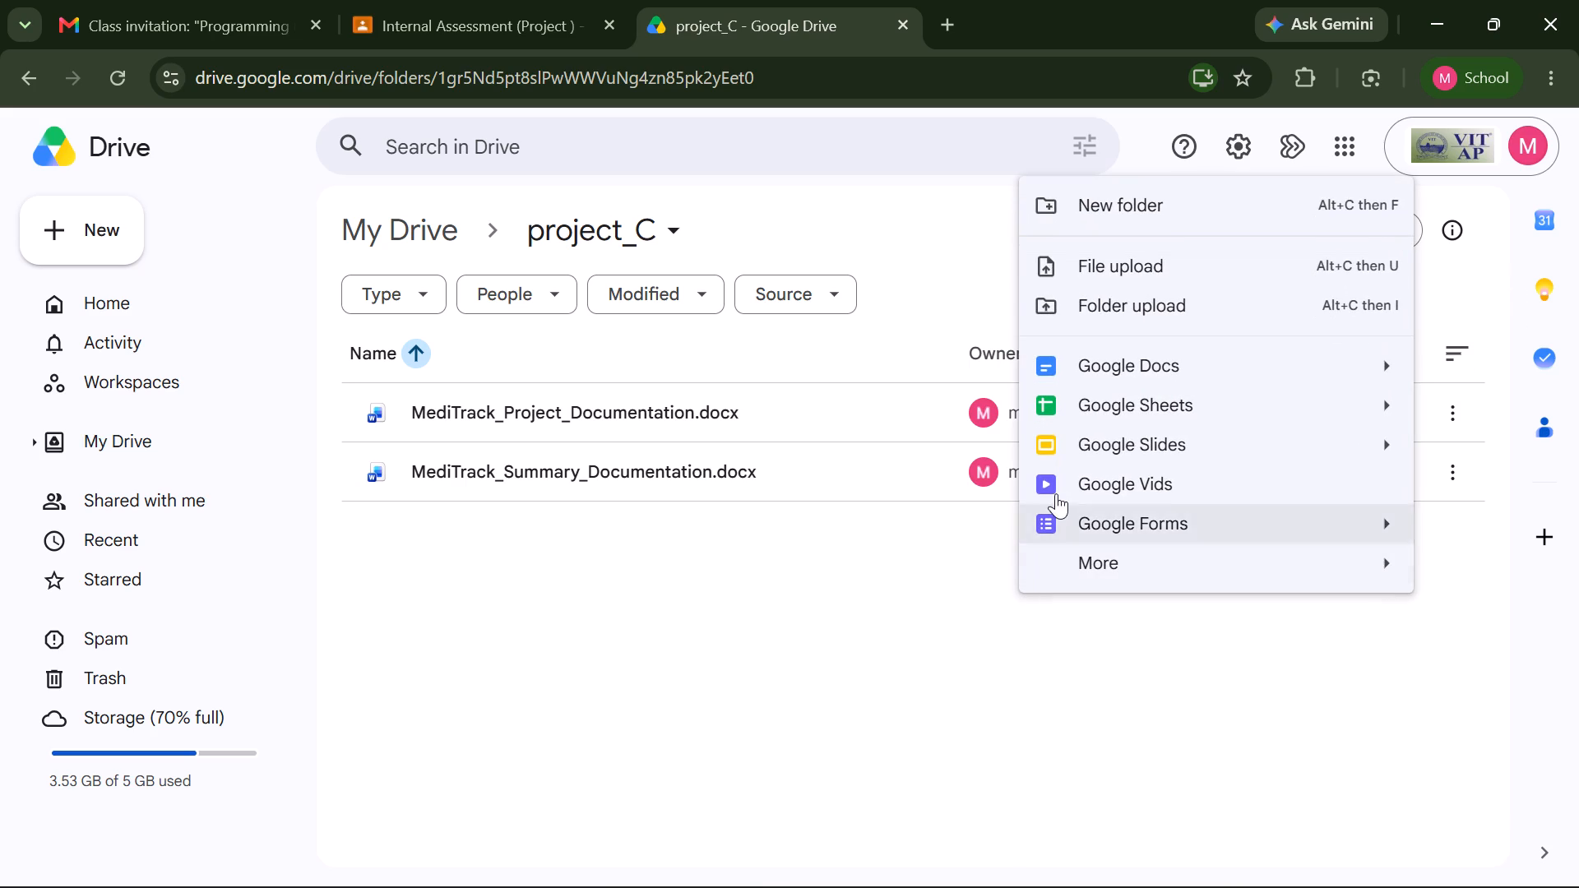
left_click(1112, 456)
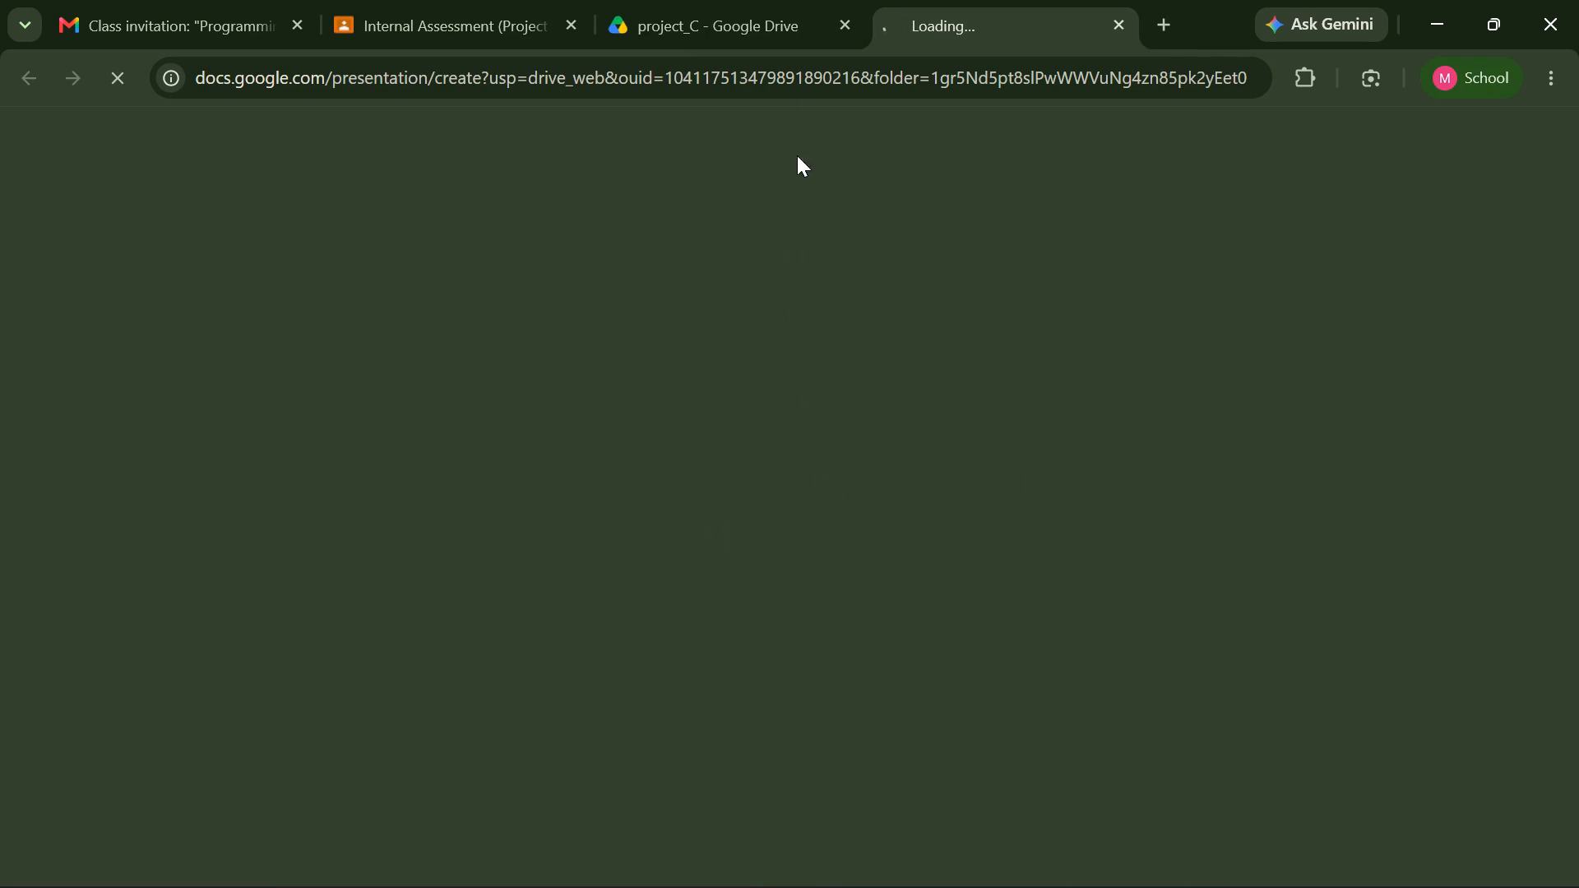
left_click(789, 1)
left_click(979, 0)
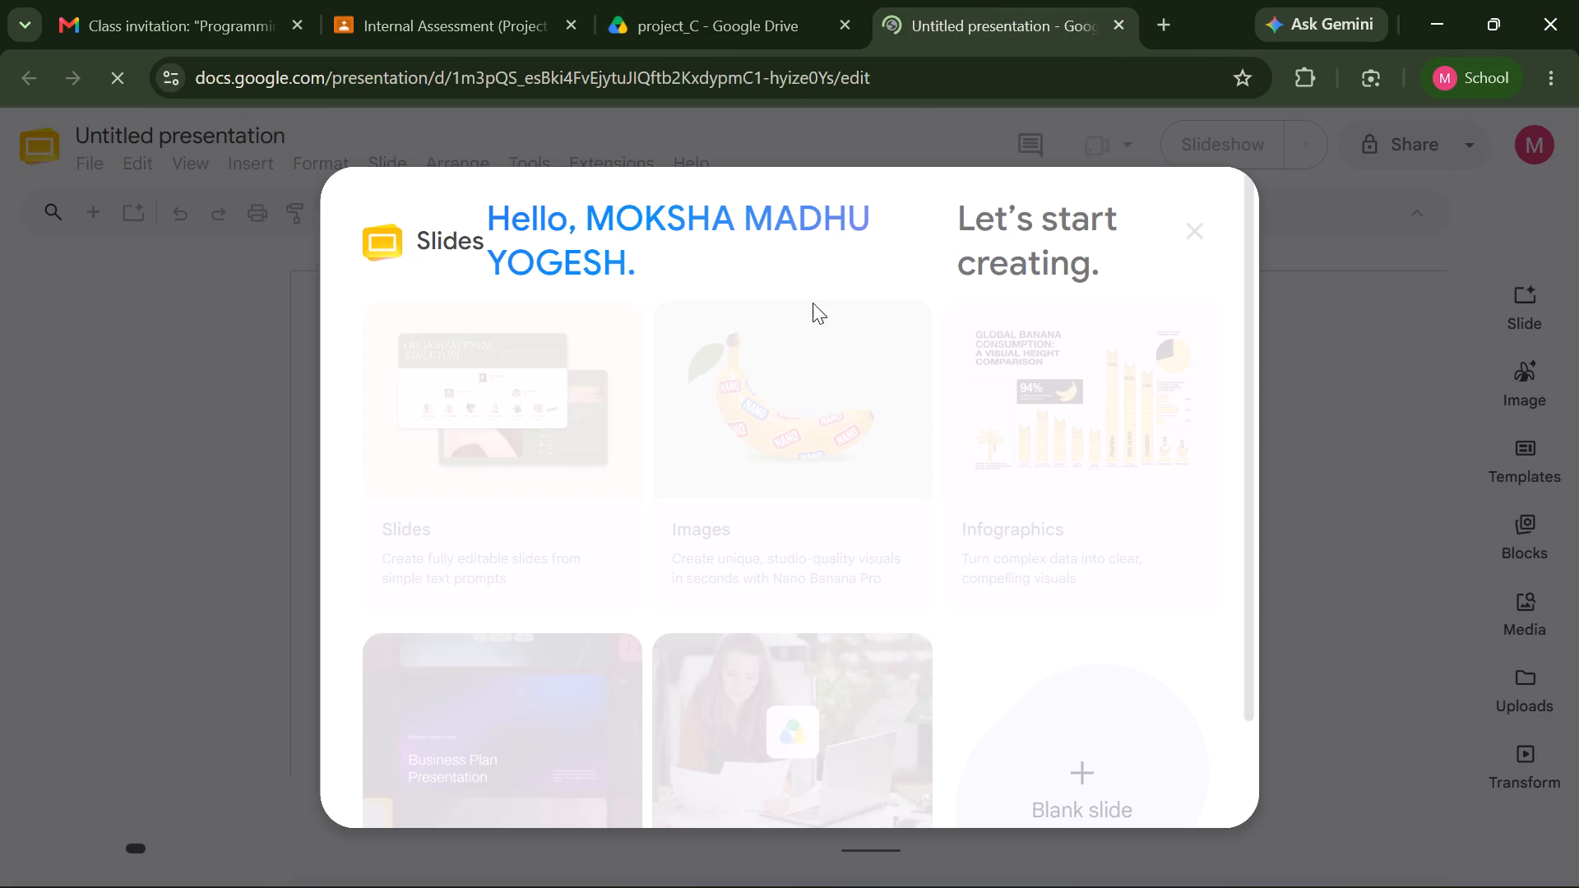
scroll(831, 488, "down", 3)
scroll(954, 531, "down", 1)
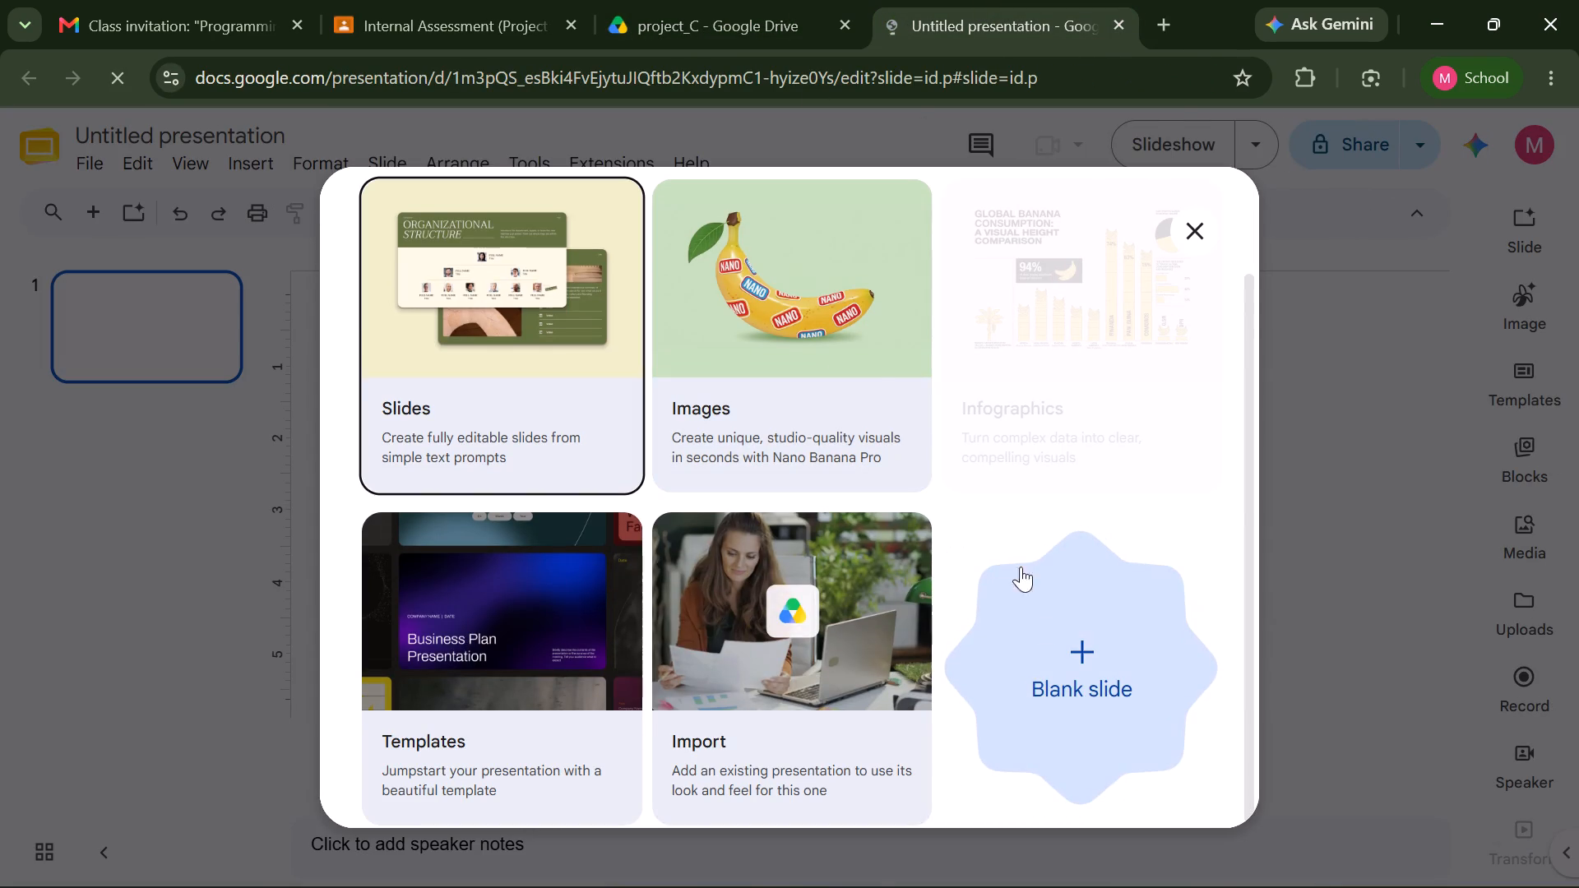
left_click(1044, 653)
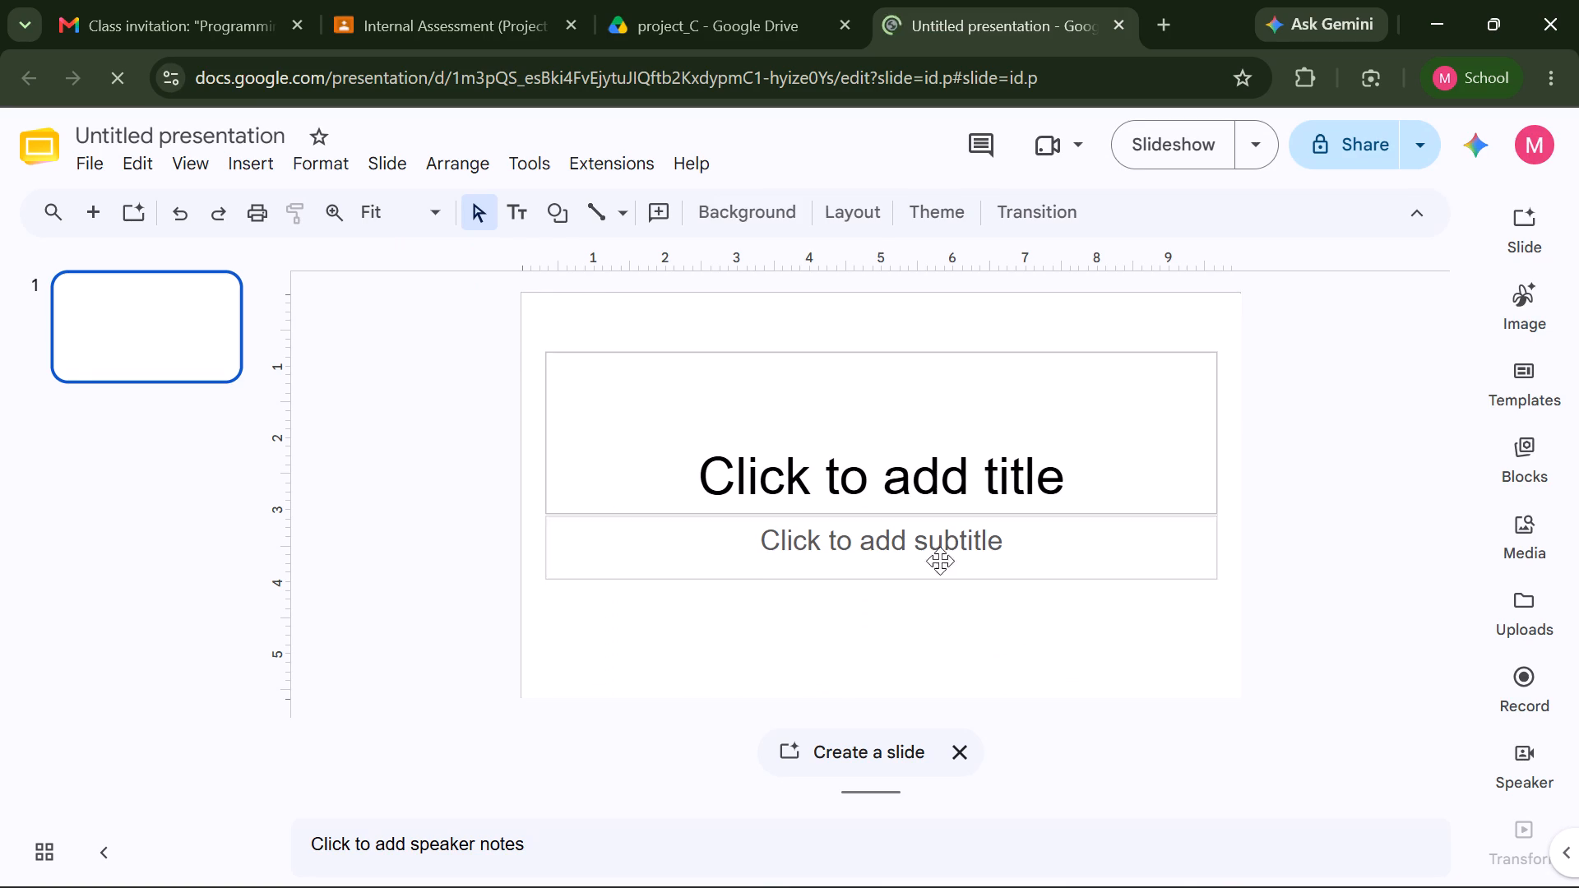
Enter the slide title "GitHub Link For the project Demo".
left_click(956, 479)
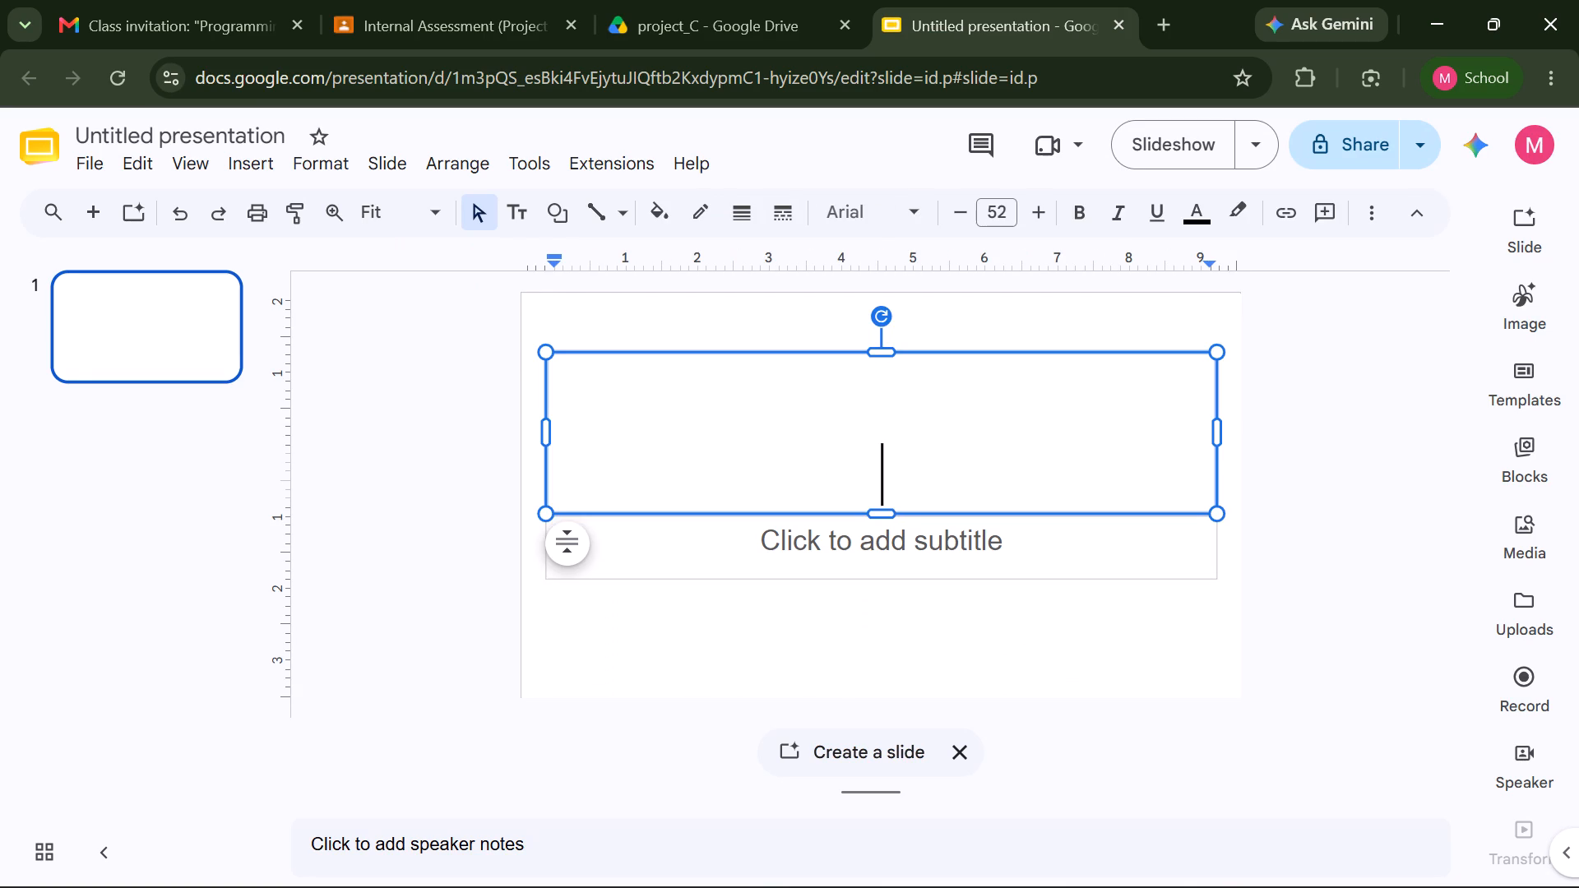
type("Git")
type("Hub Likk")
key("BackSpace")
key("BackSpace")
type("nk")
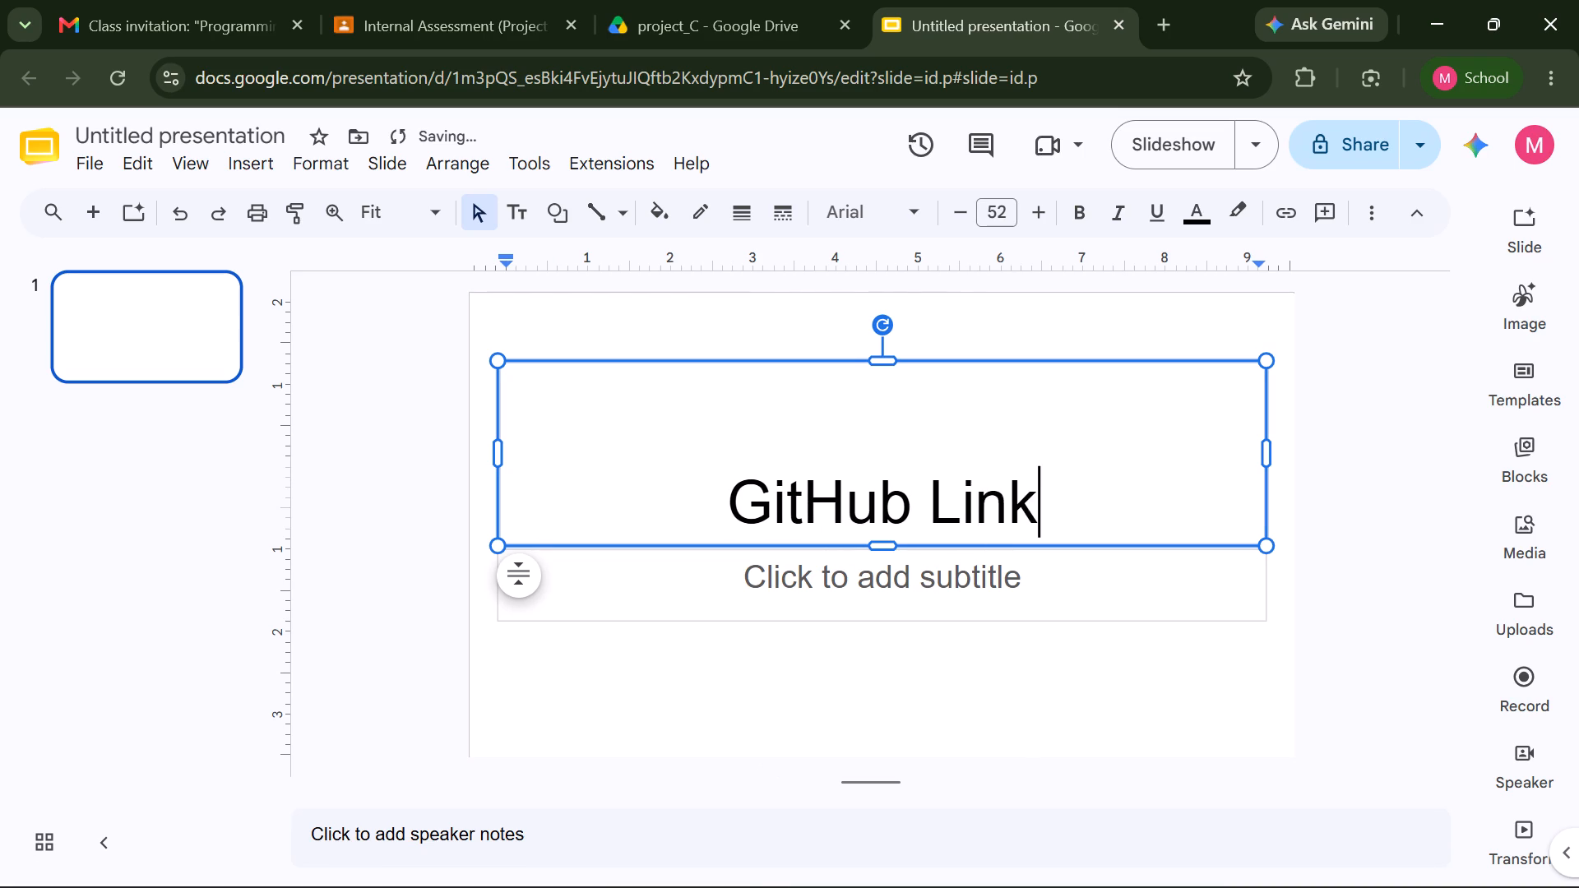
key("space")
type("For the")
key("space")
type("projec")
key("space")
key("BackSpace")
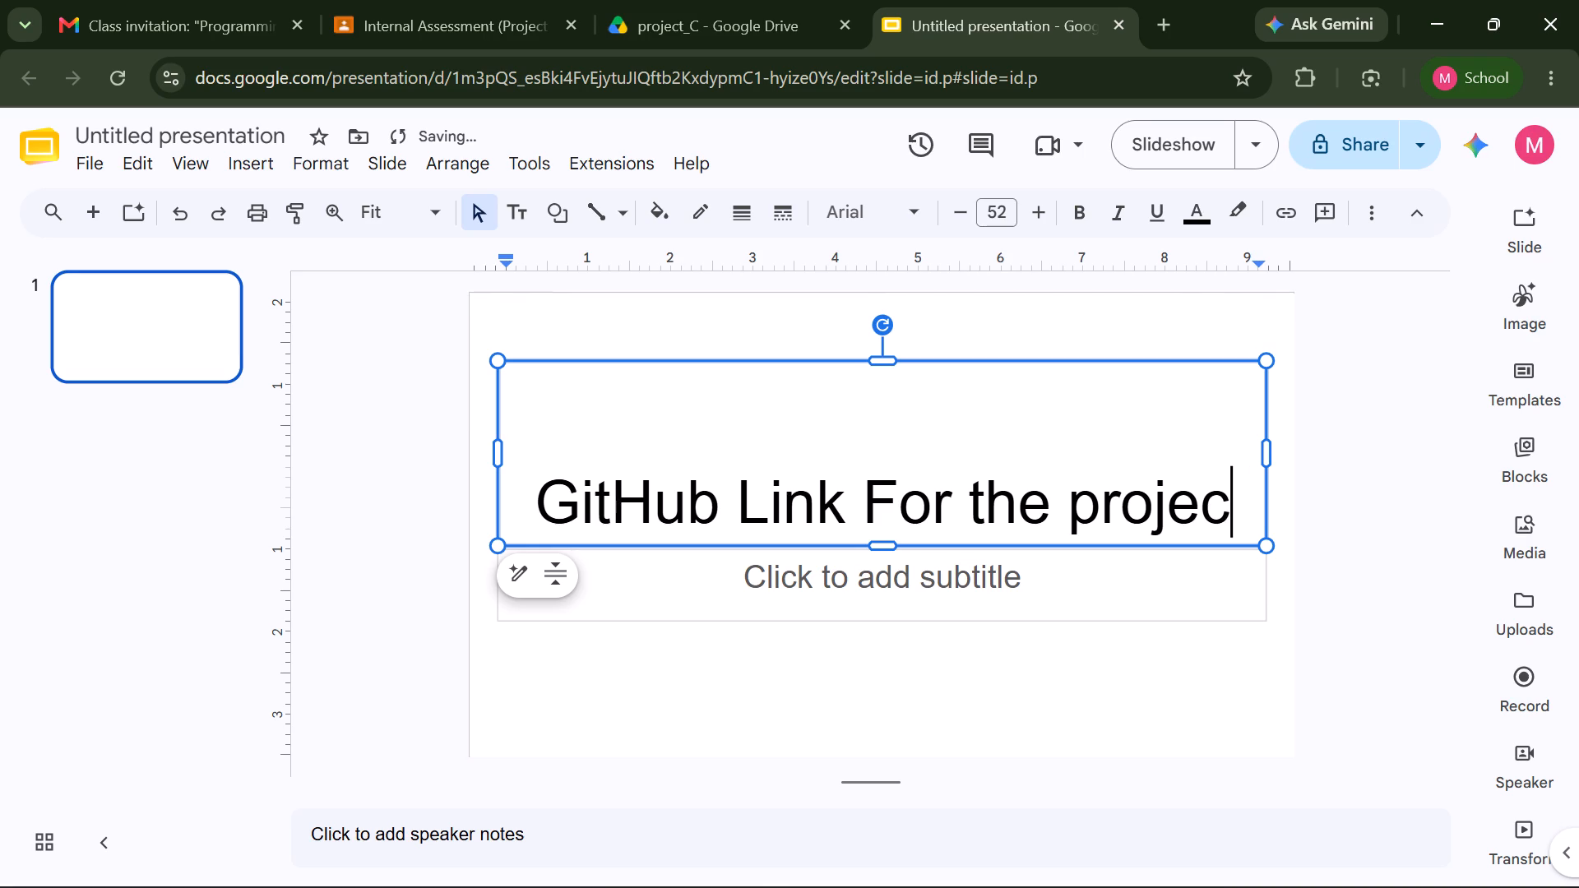
type("t Dem")
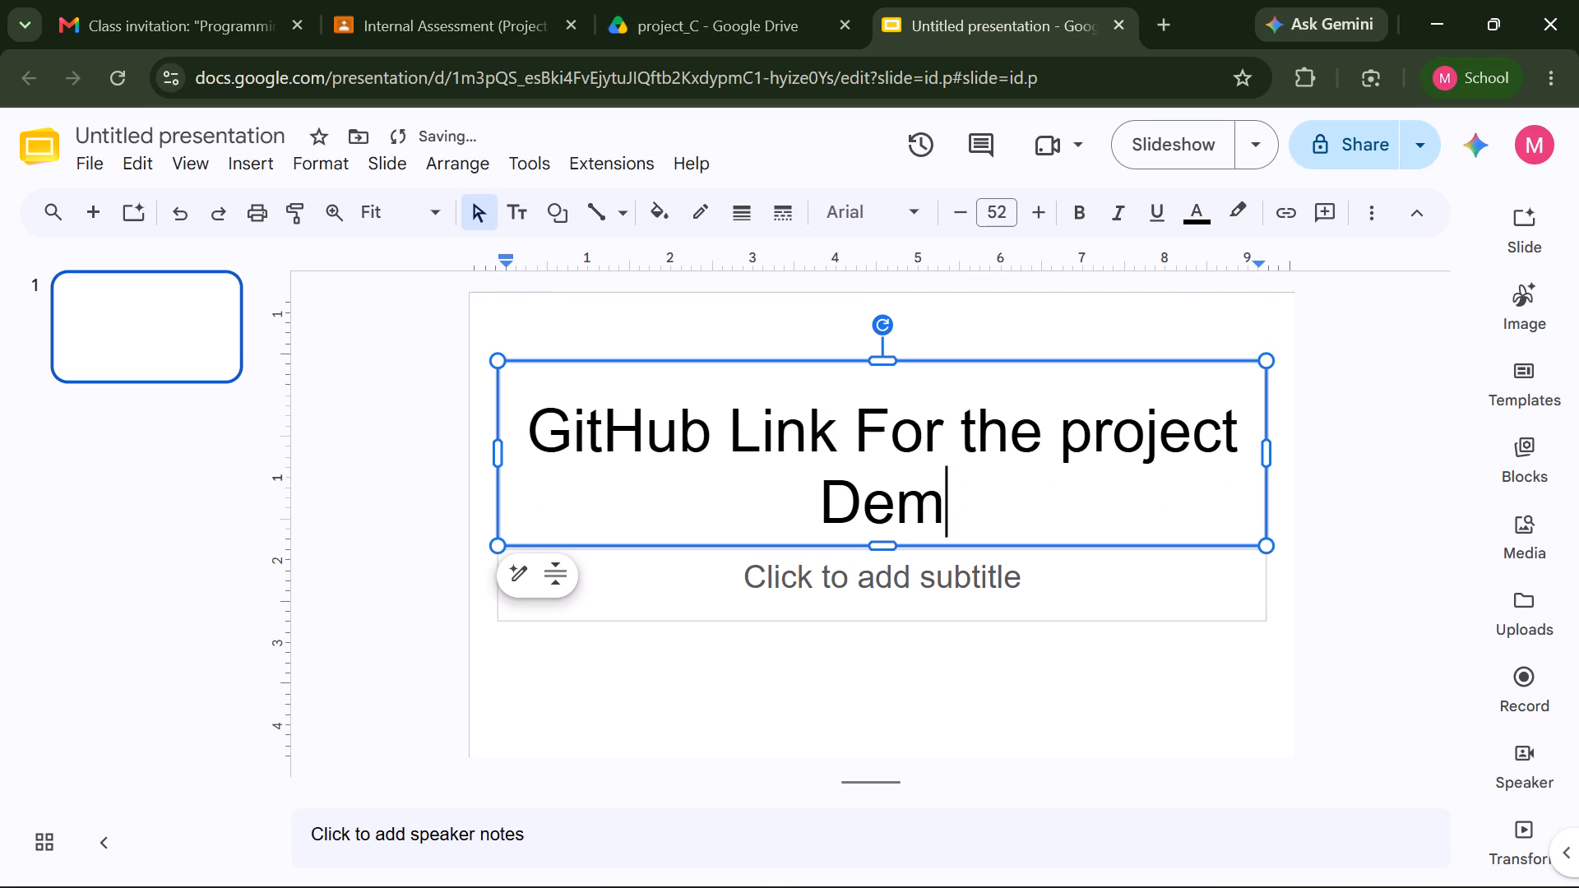
key("o")
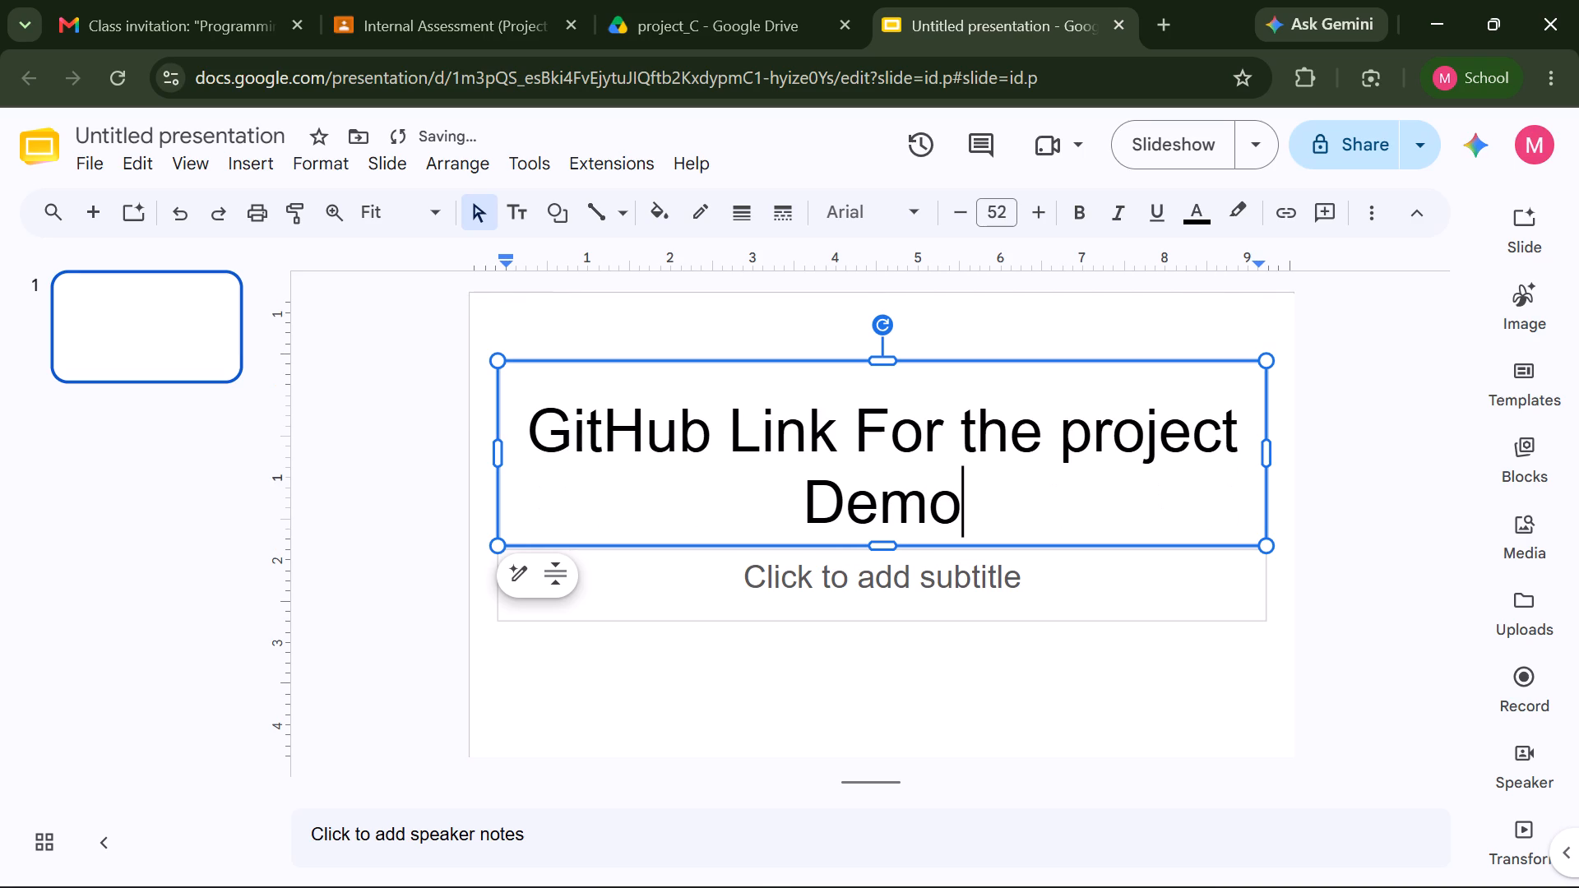
key("Left")
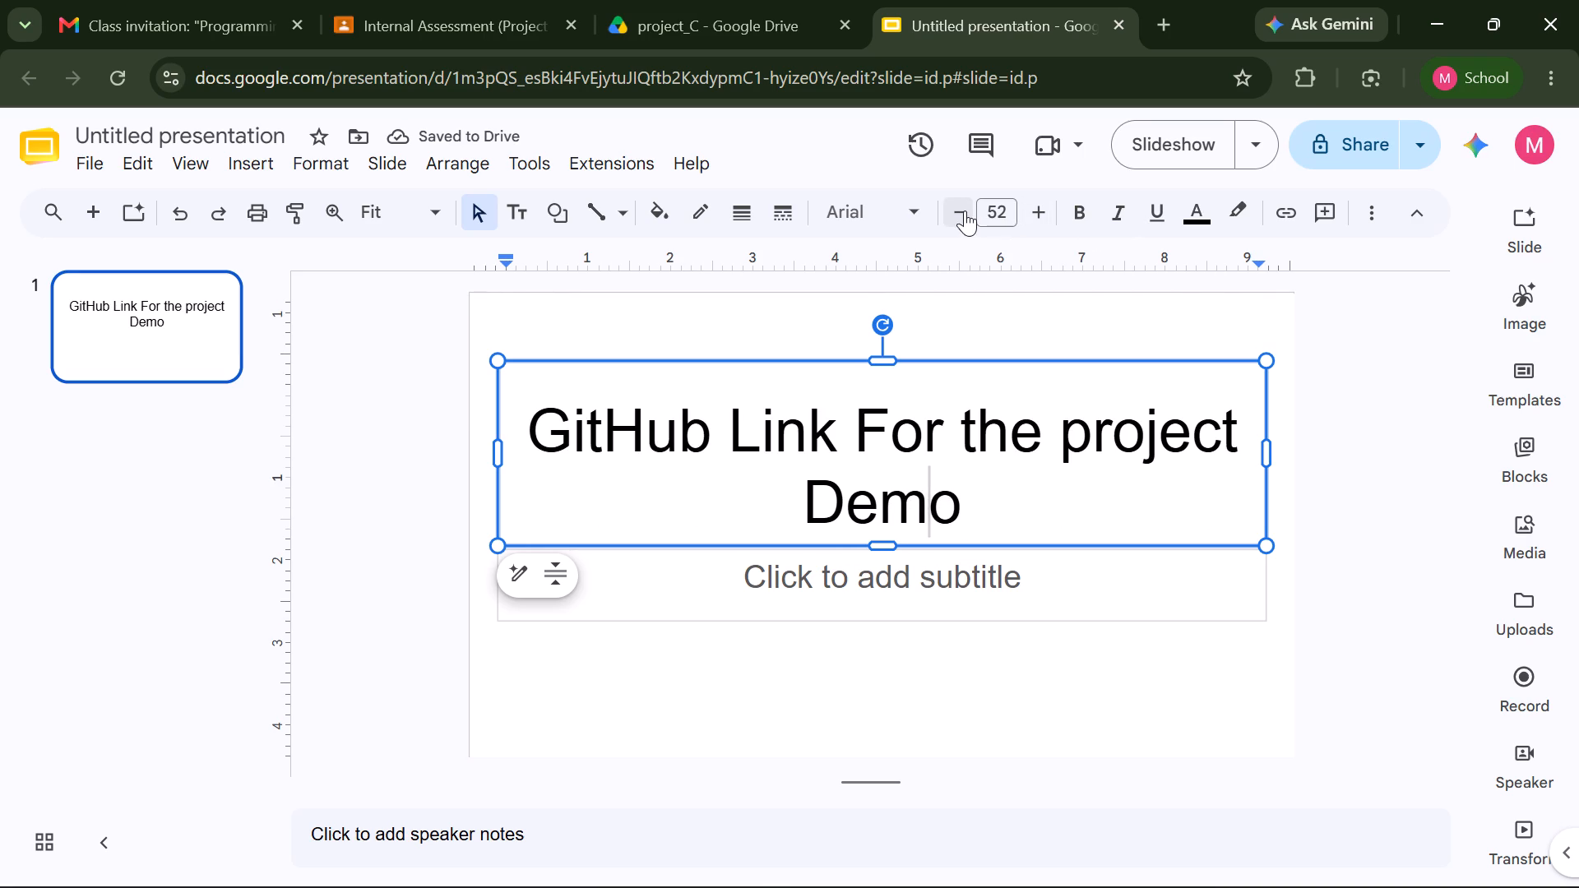
Reduce the font size of the entire title text to 43 so it fits on one line.
double_click(965, 210)
left_click(965, 210)
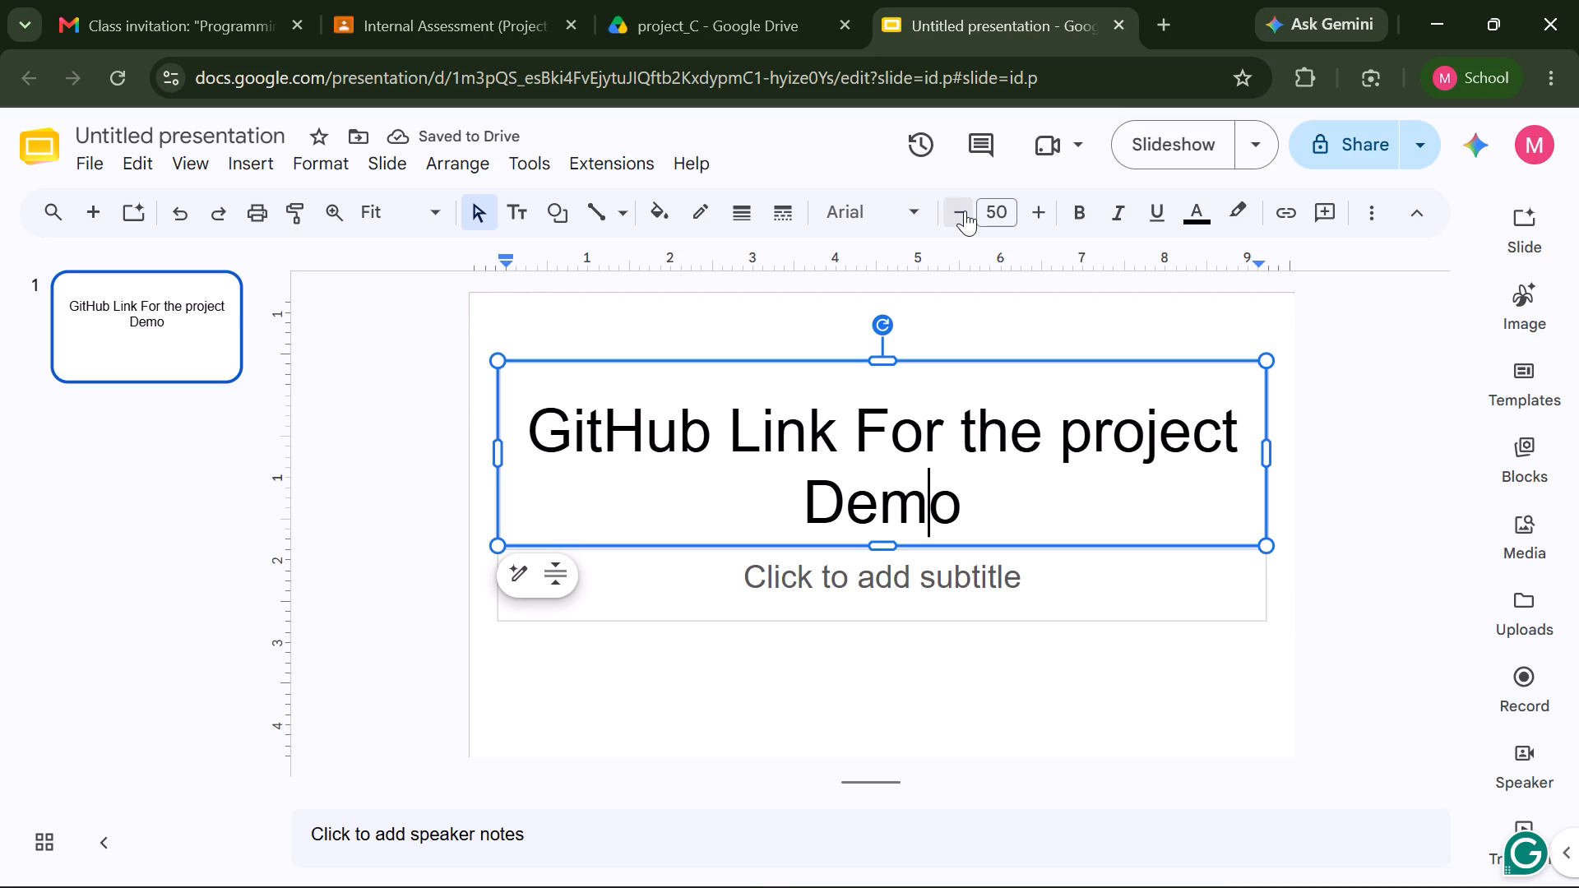
key("ctrl+a")
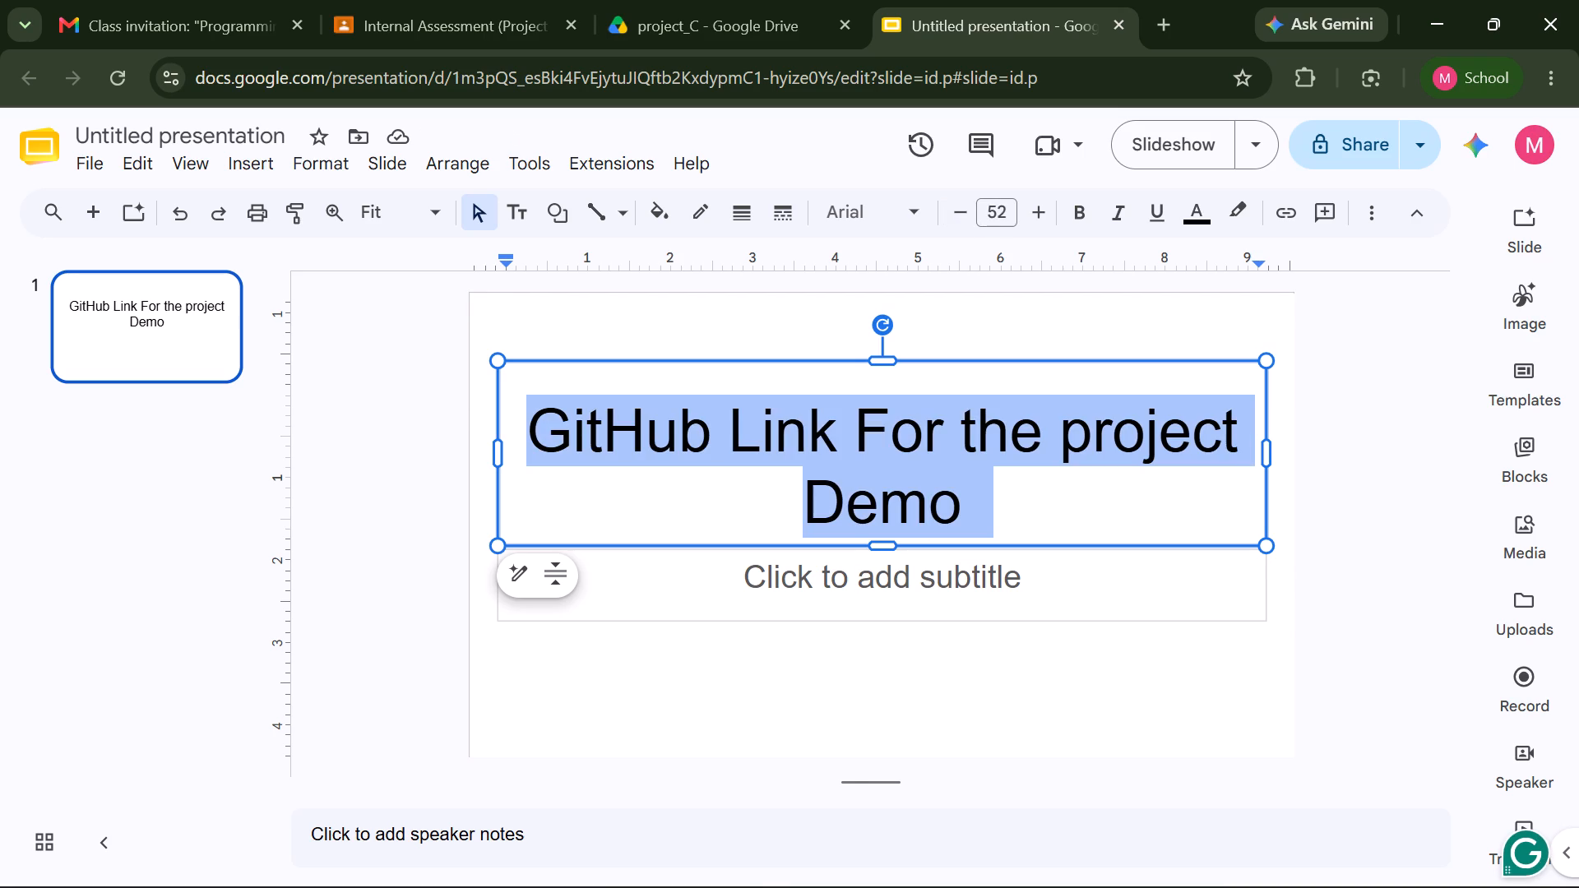
left_click(955, 209)
left_click(955, 209)
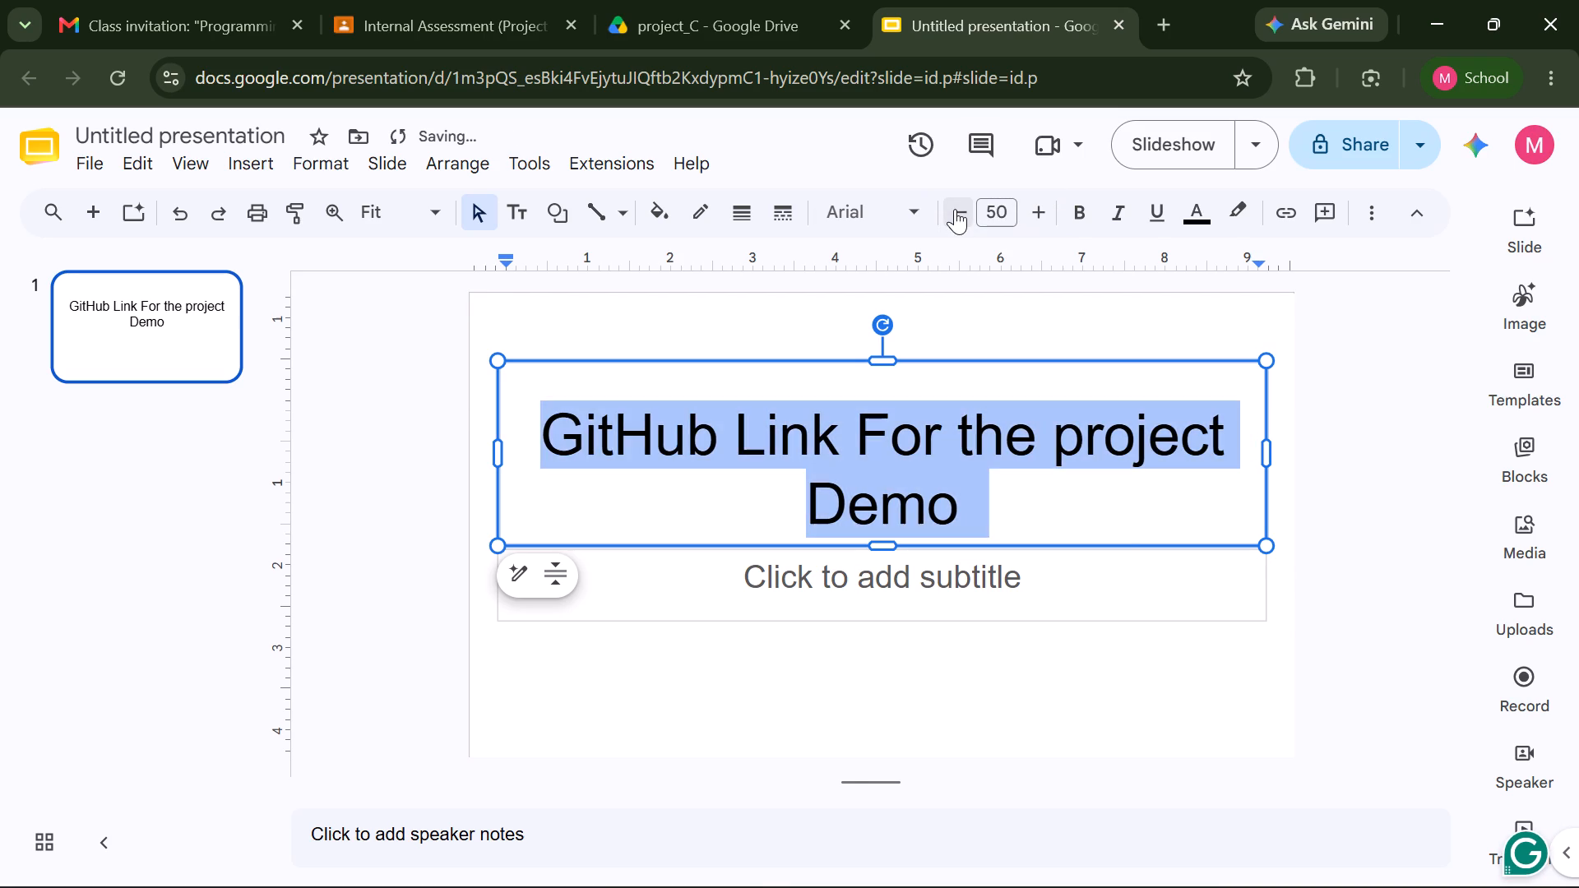
triple_click(955, 209)
triple_click(955, 209)
left_click(955, 209)
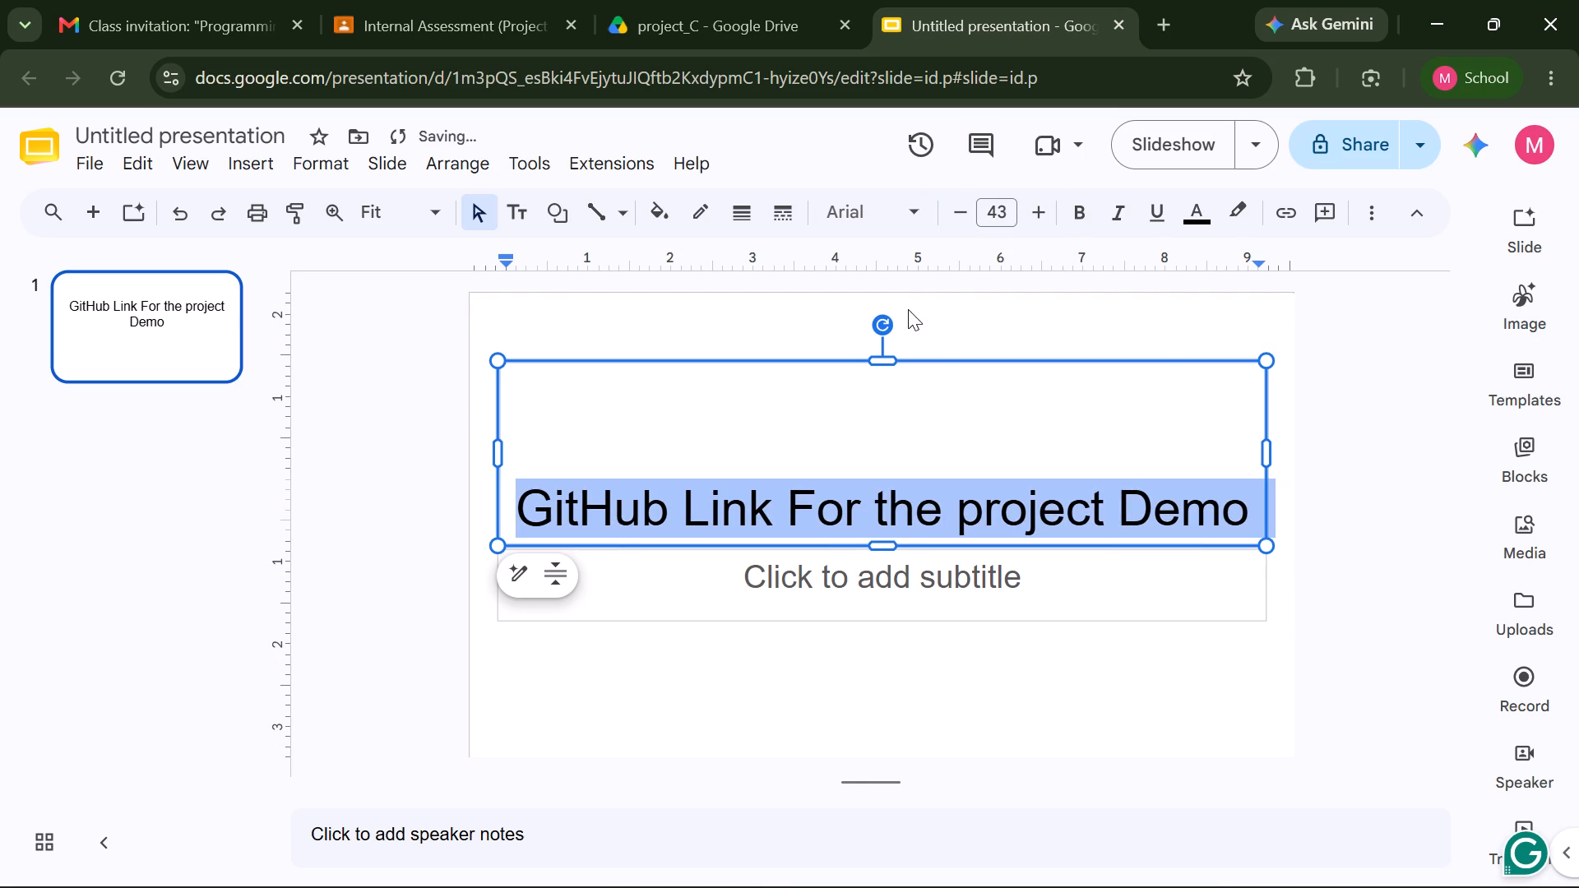
Move the title text box up, leaving a gap of about 1 inch above the subtitle placeholder.
left_click(1005, 584)
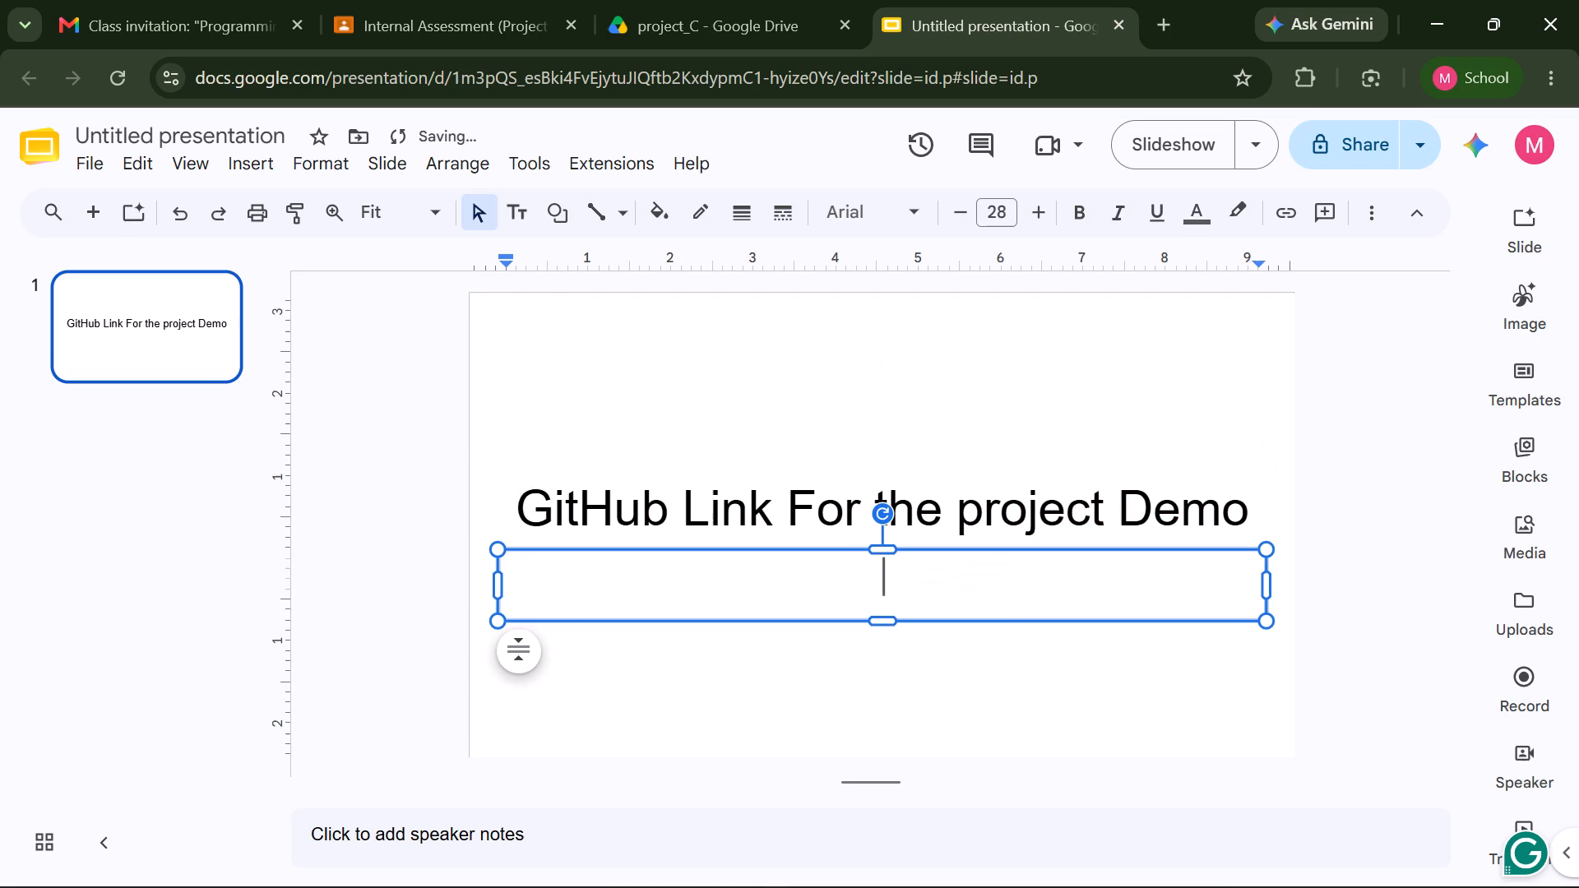
left_click(942, 763)
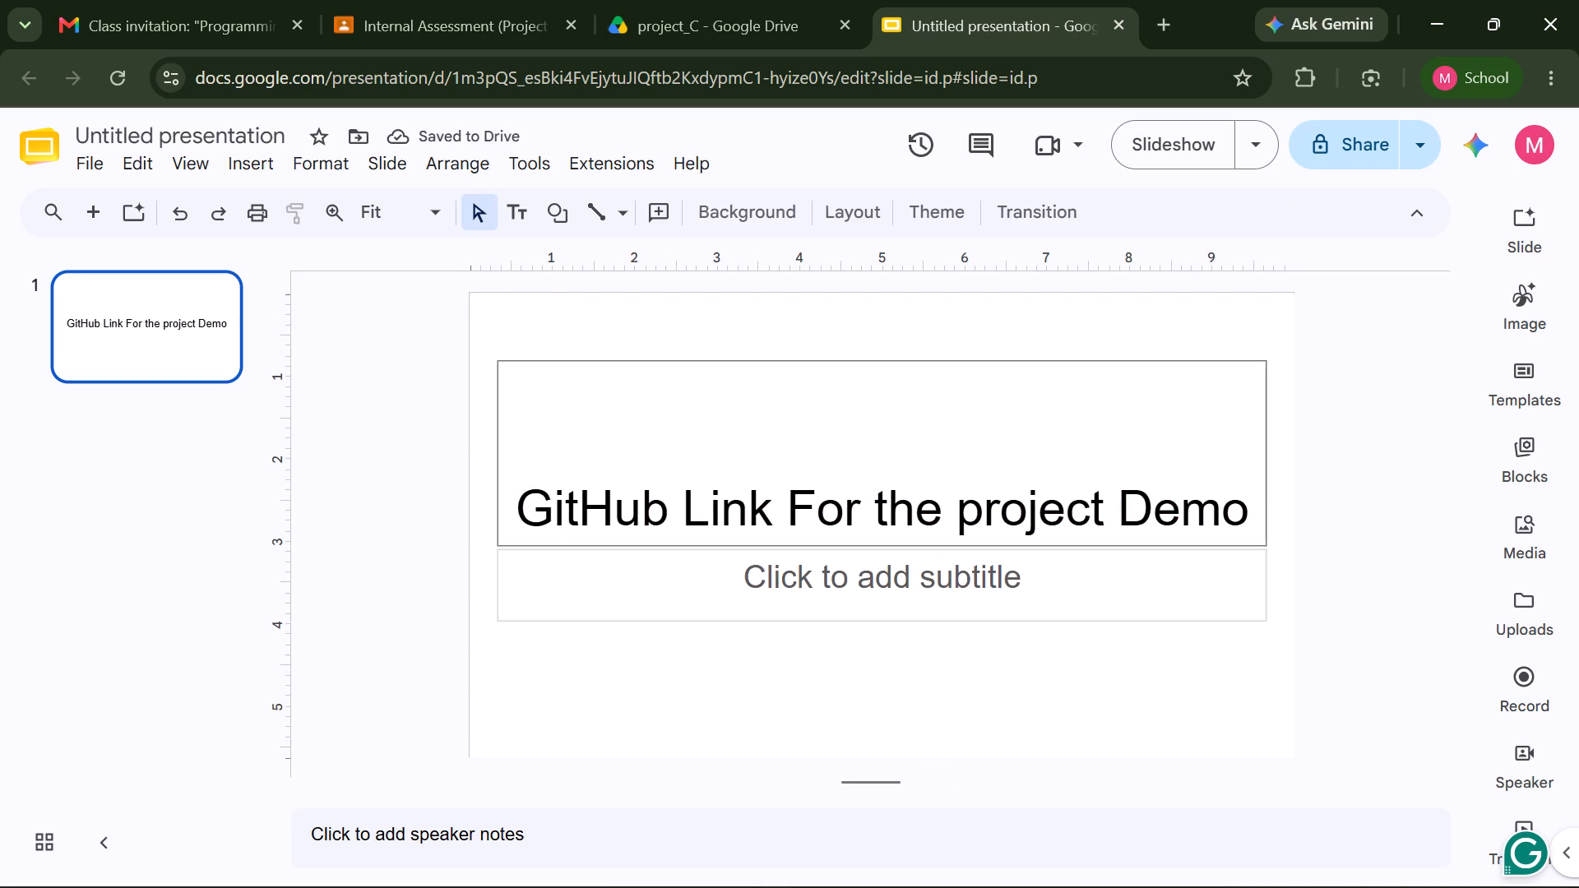
left_click(952, 432)
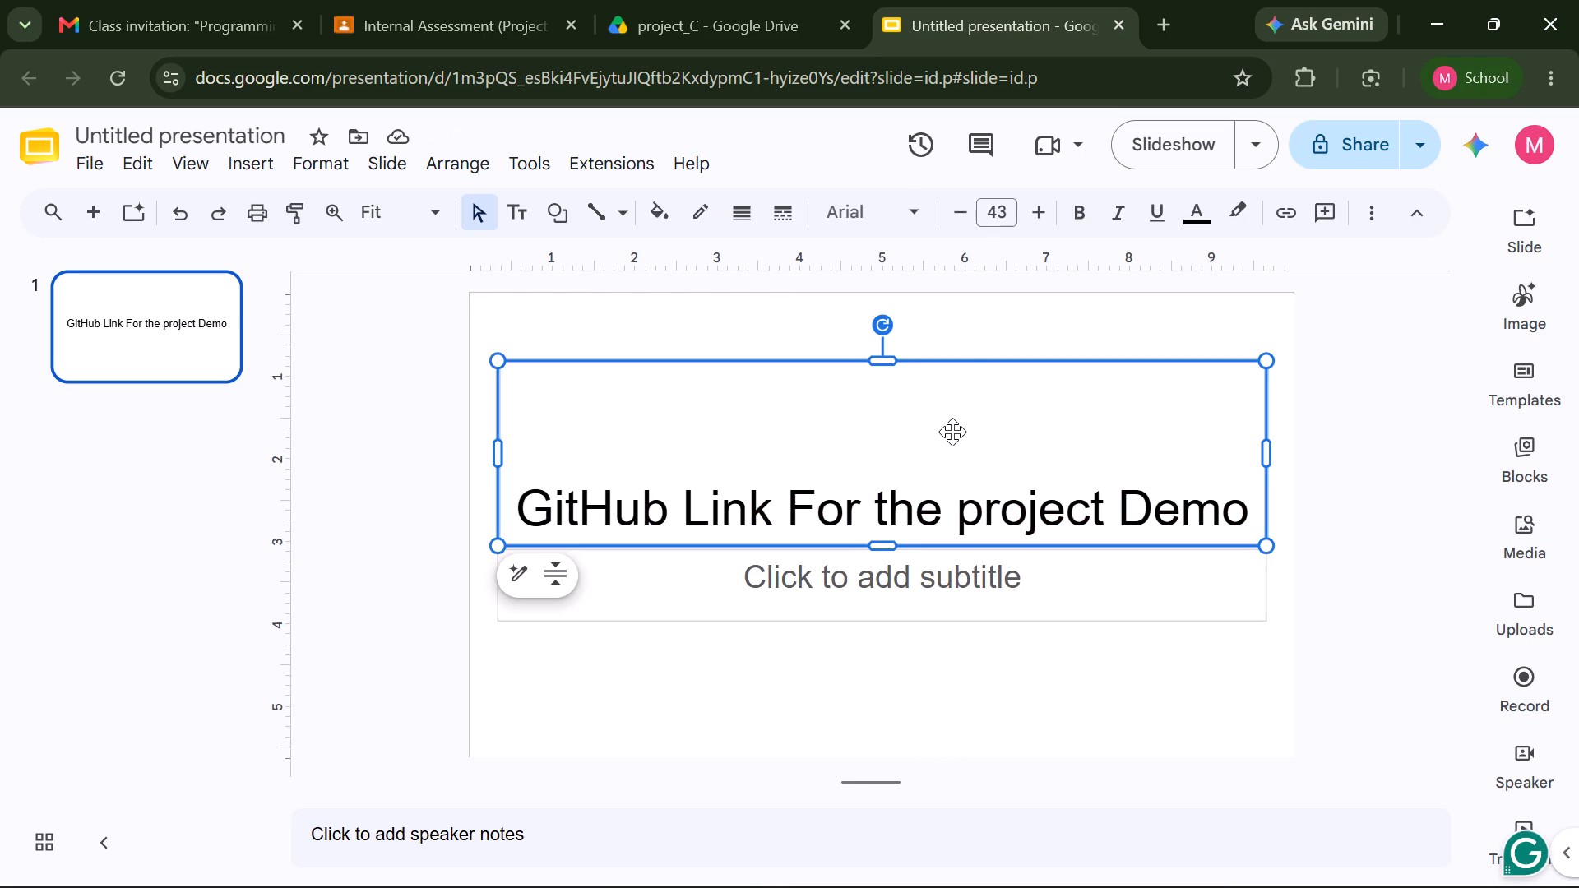
left_click(952, 432)
left_click_drag(952, 432, 954, 359)
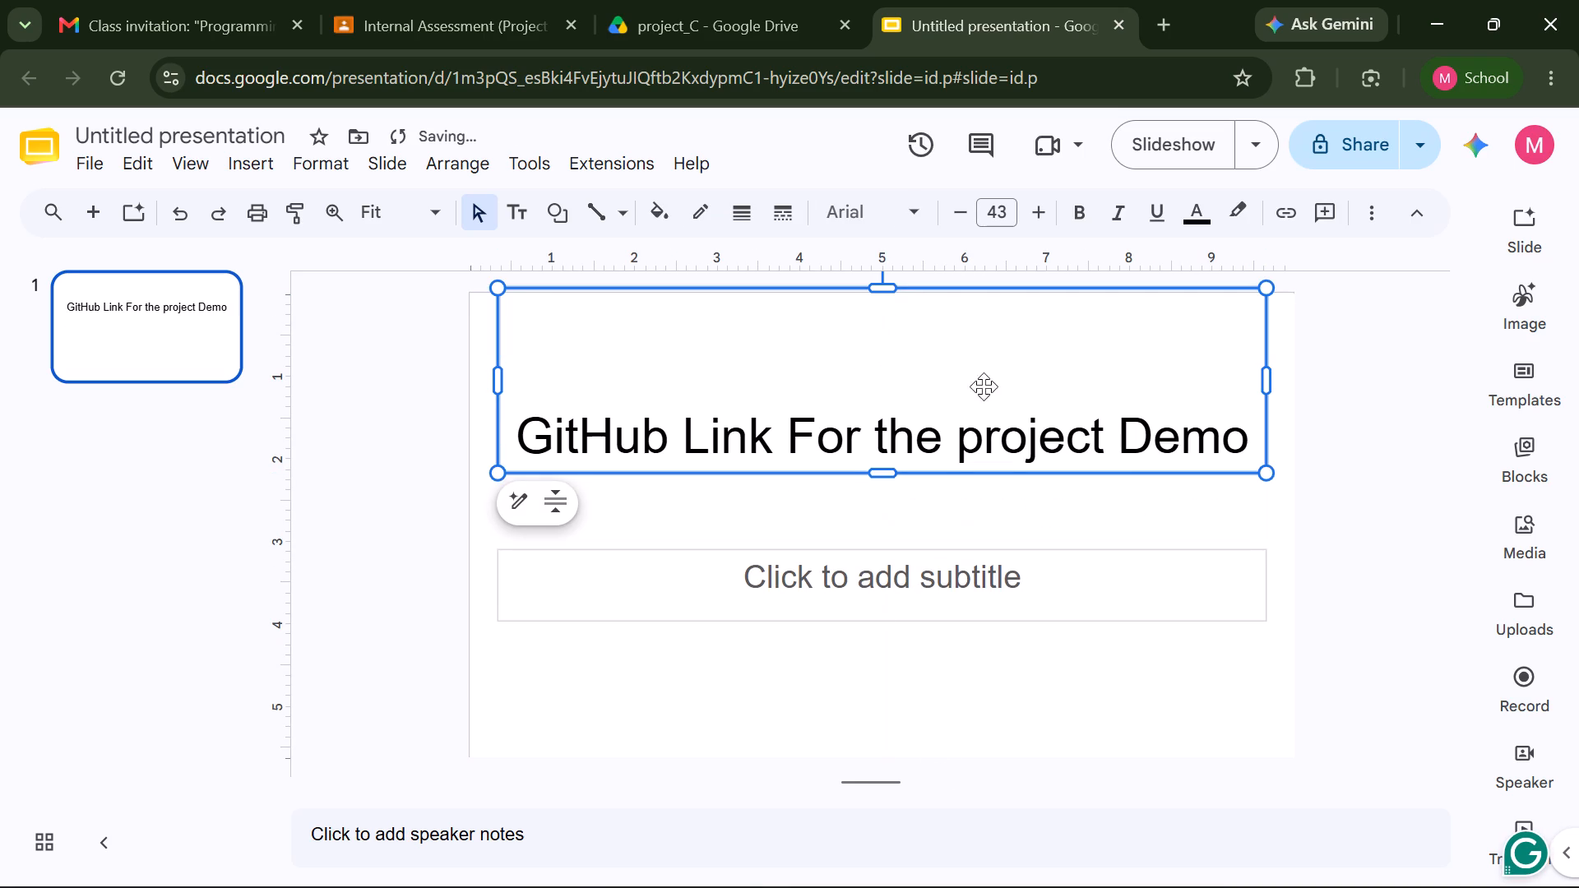
left_click(1155, 493)
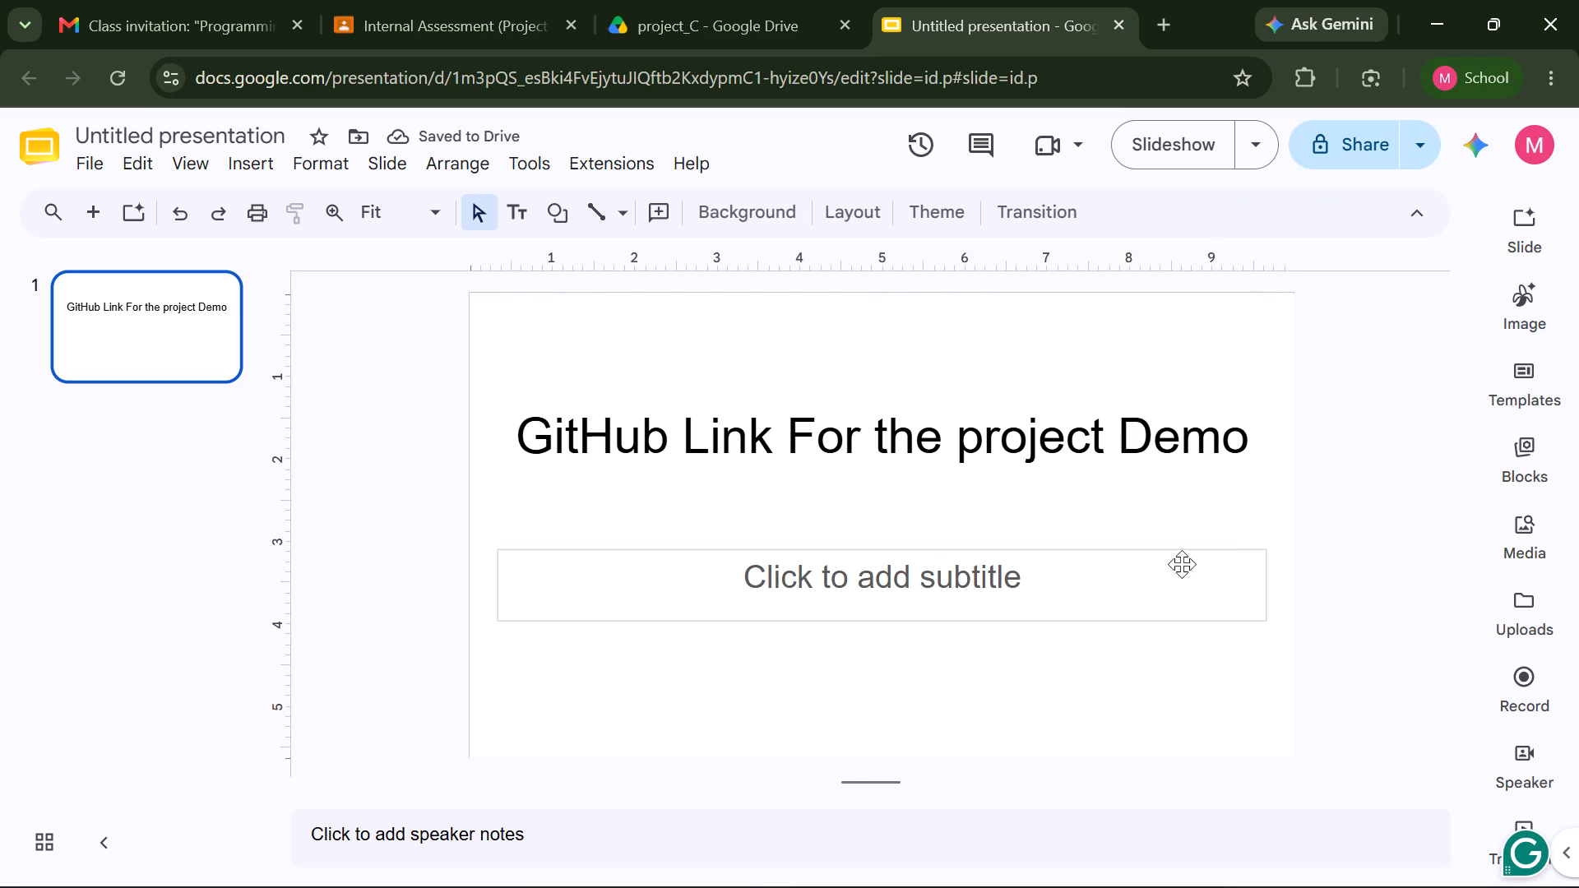
Ready the slide's subtitle placeholder for text and copy the MediTrack GitHub repository's web address from its open page.
left_click(1089, 597)
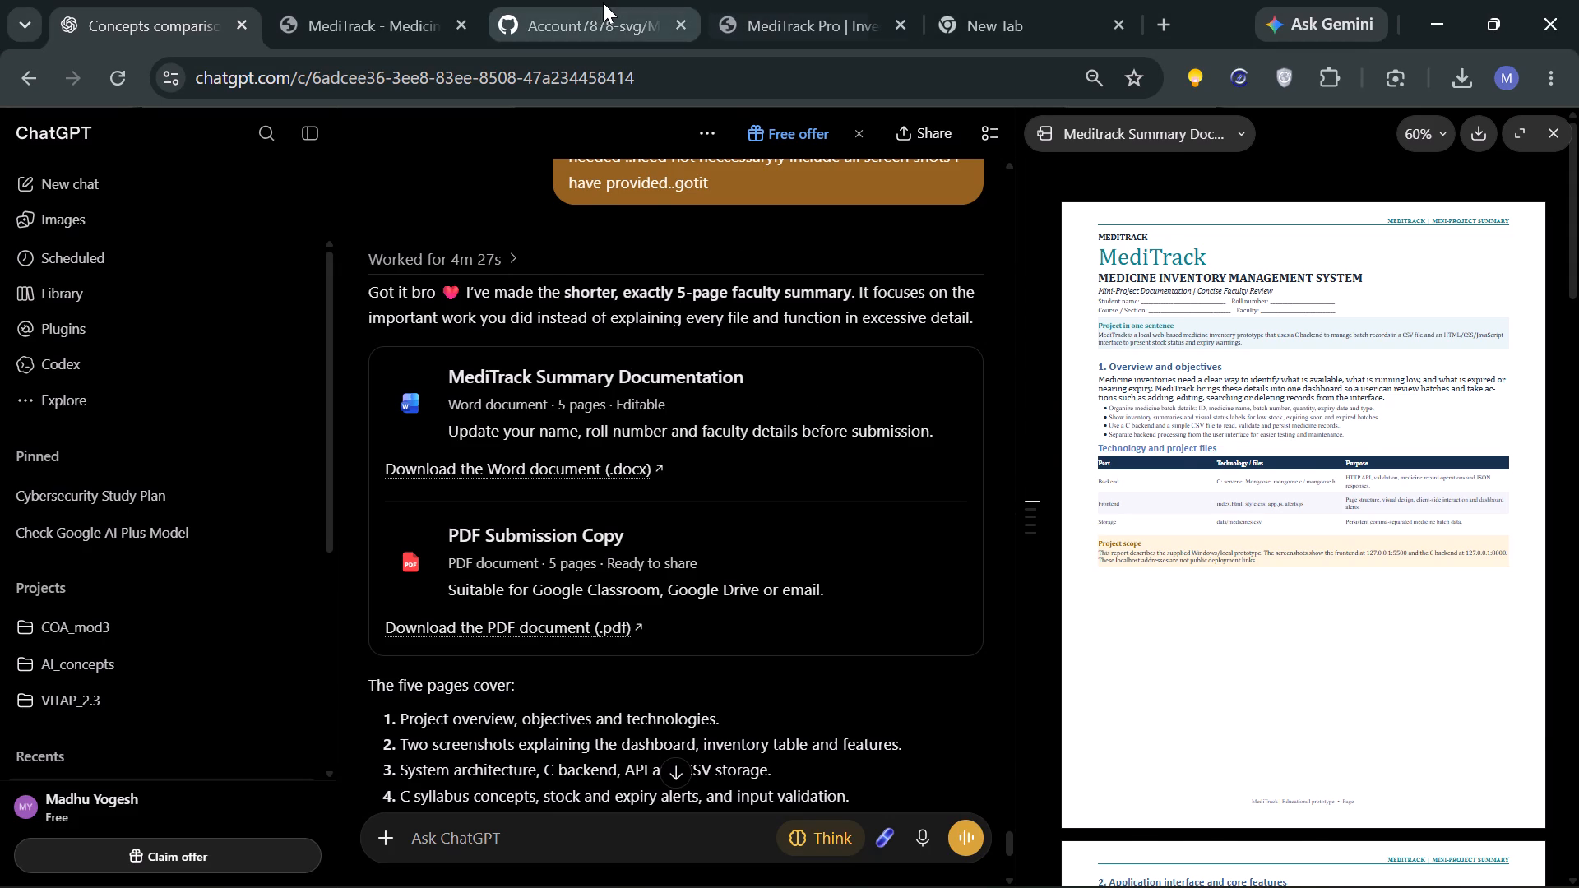
left_click(603, 2)
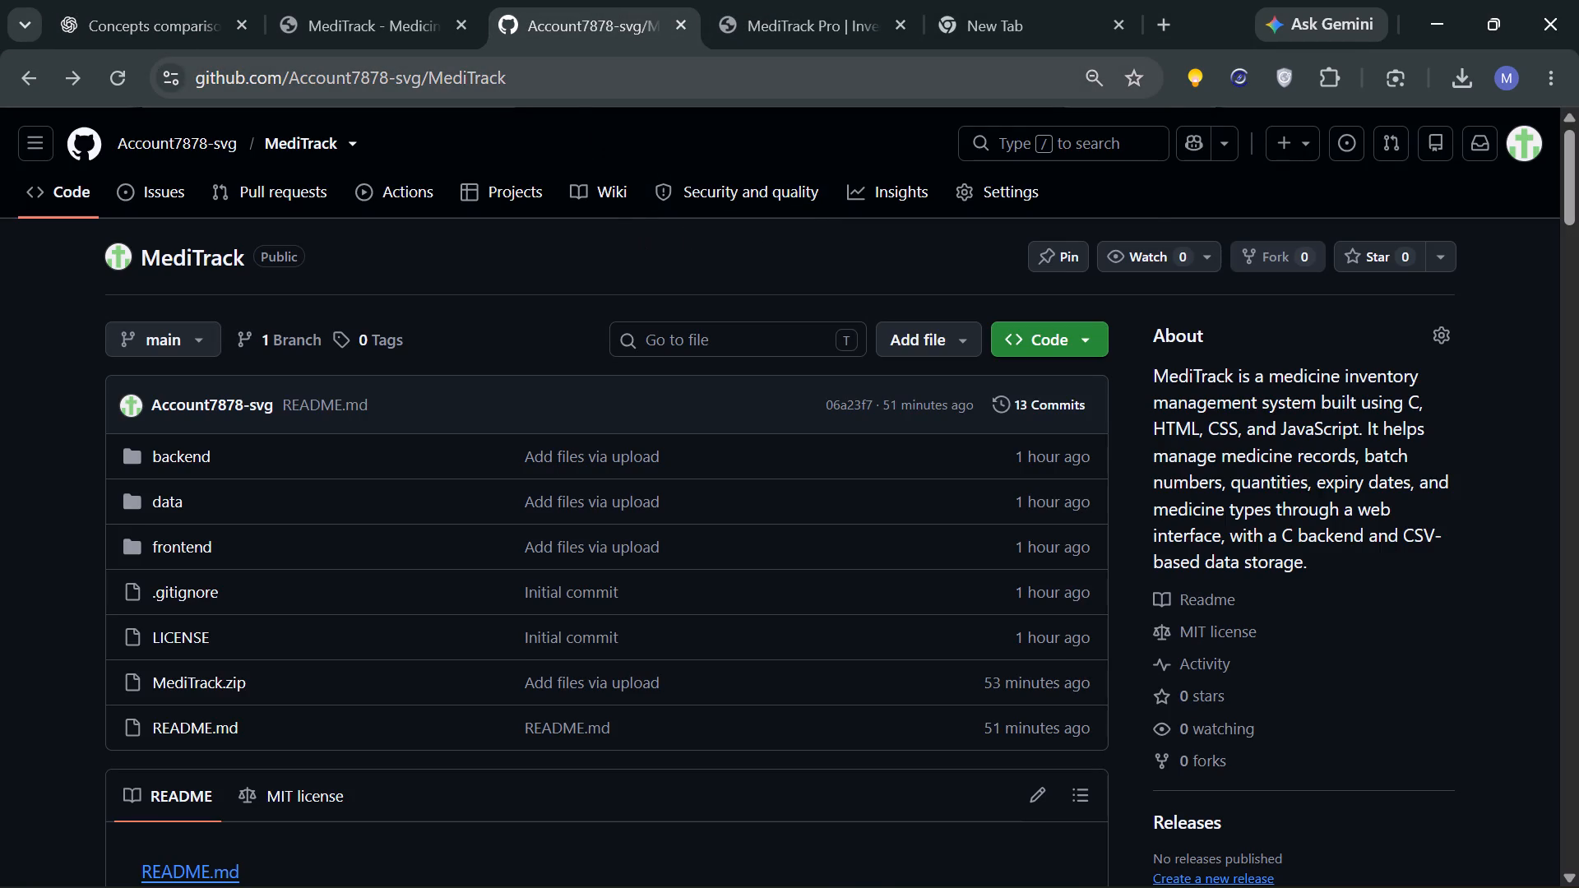
left_click(564, 75)
key("ctrl+c")
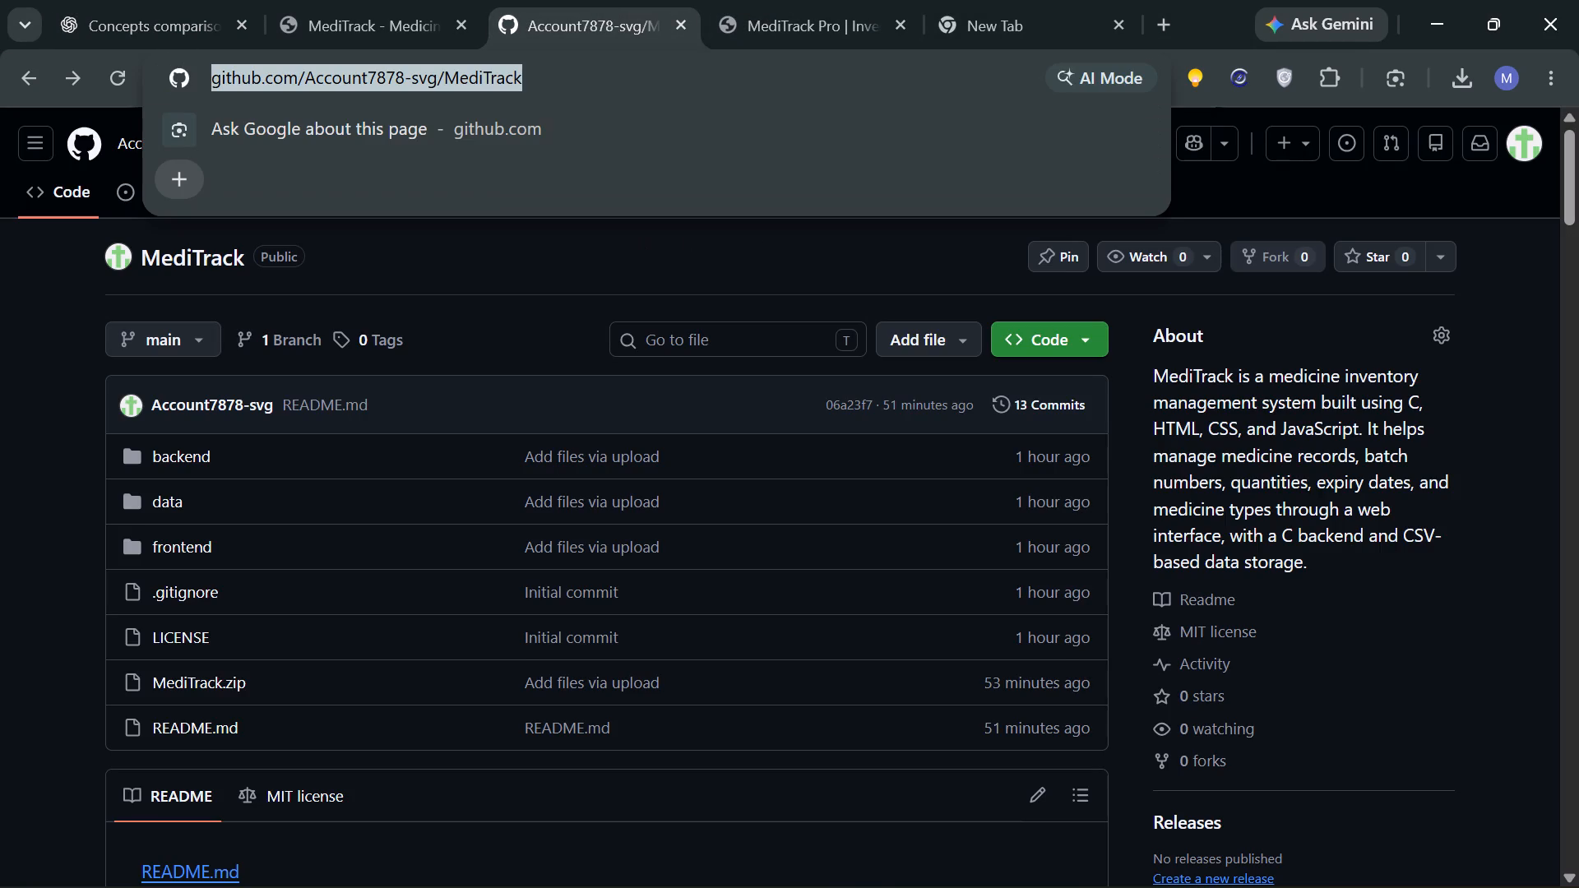
Load the copied repository address in the empty browser tab to check that it opens the MediTrack repository.
left_click(1079, 0)
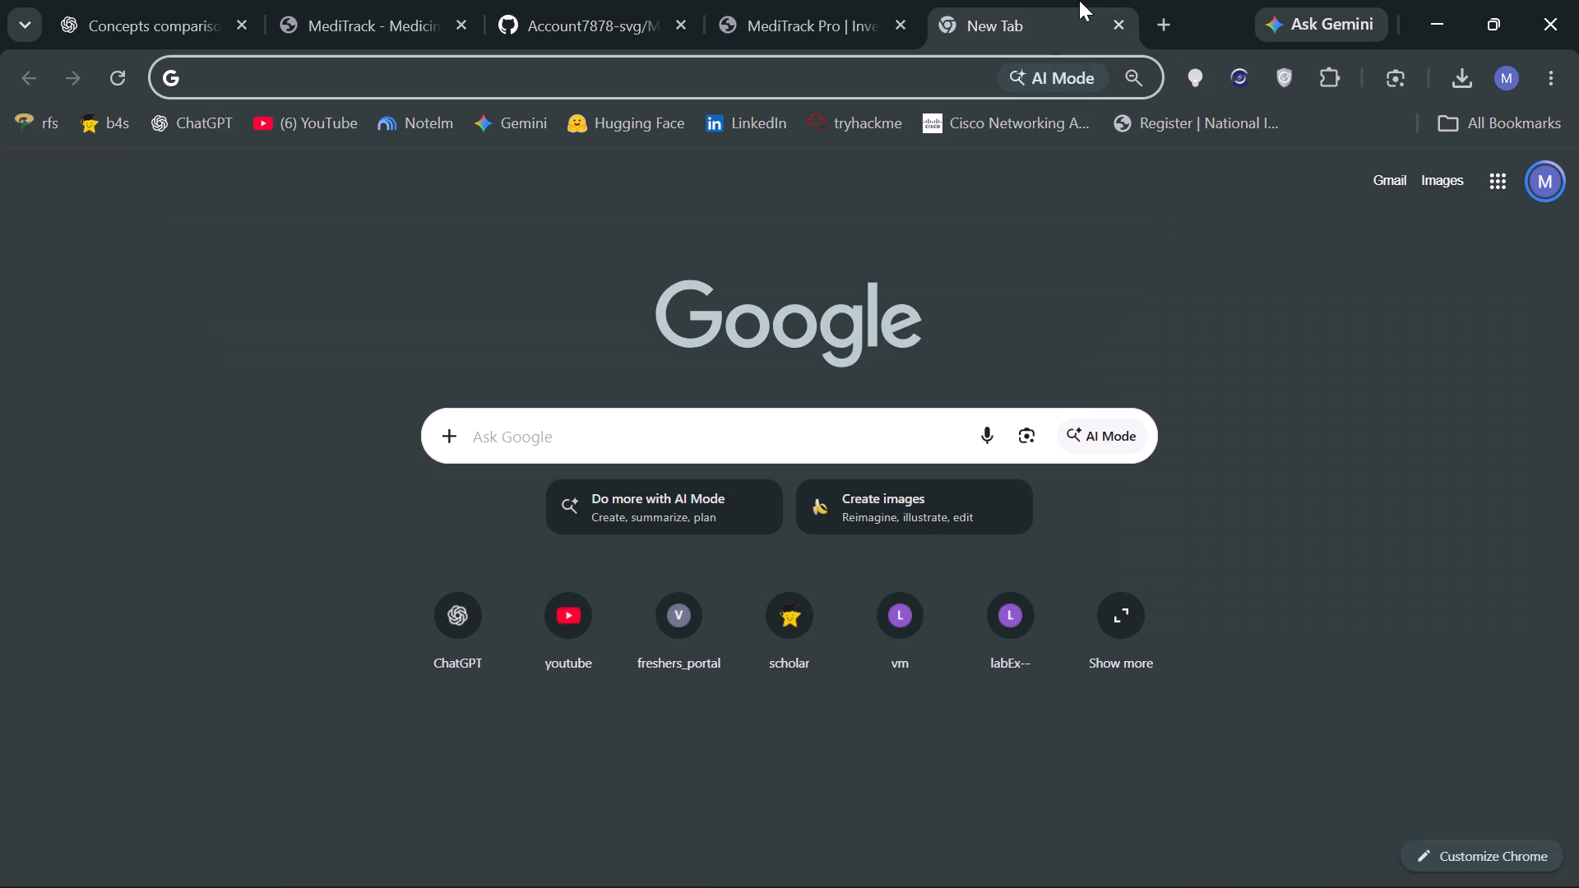
key("ctrl+v")
key("Return")
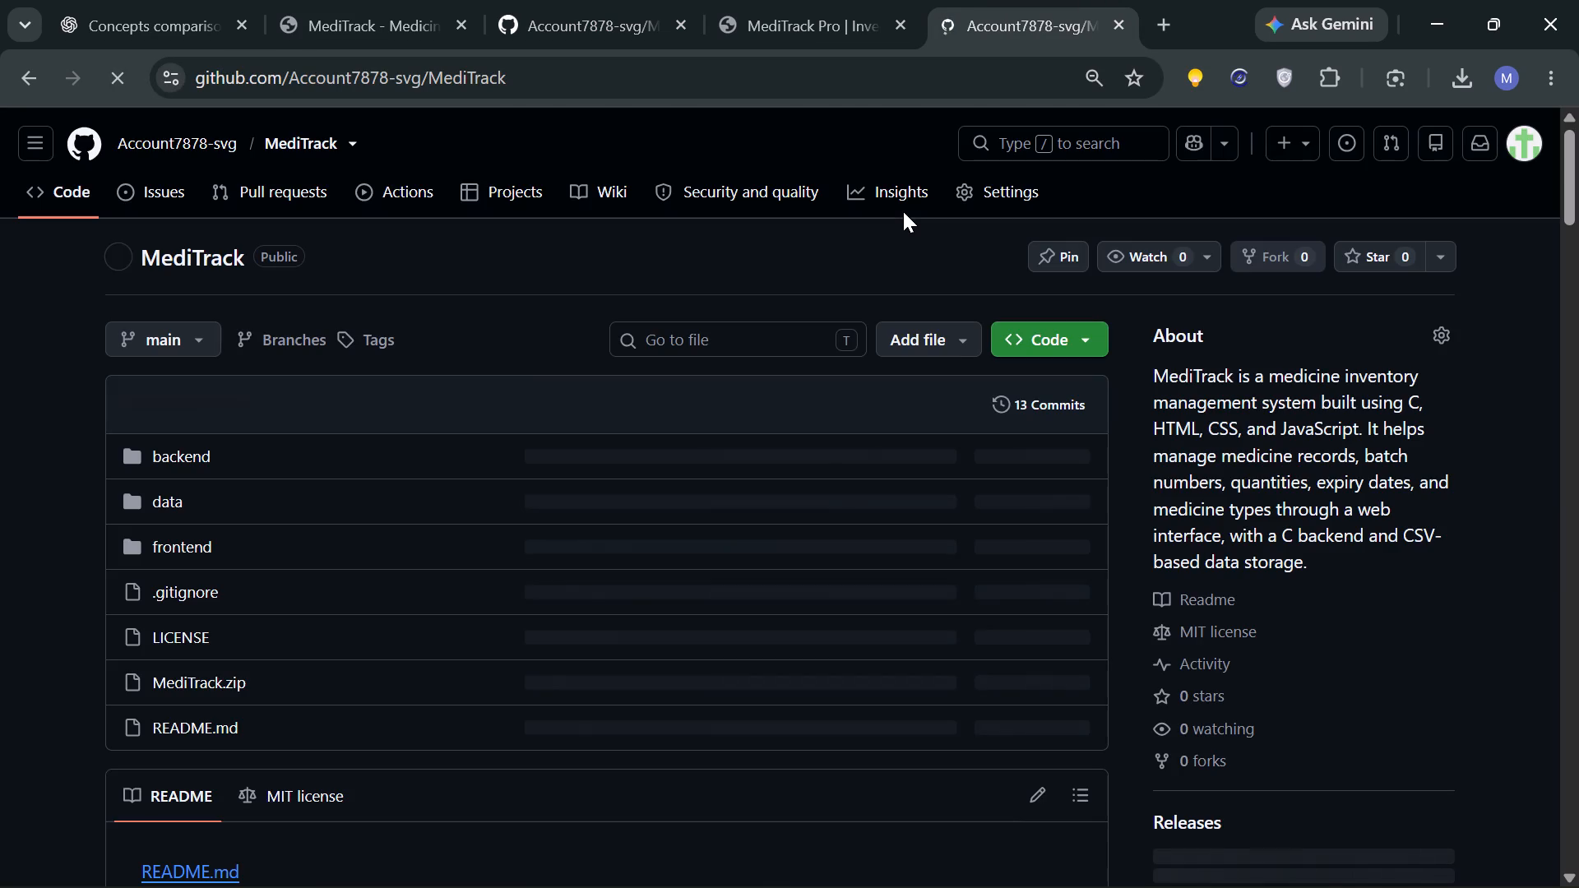
scroll(470, 541, "down", 1)
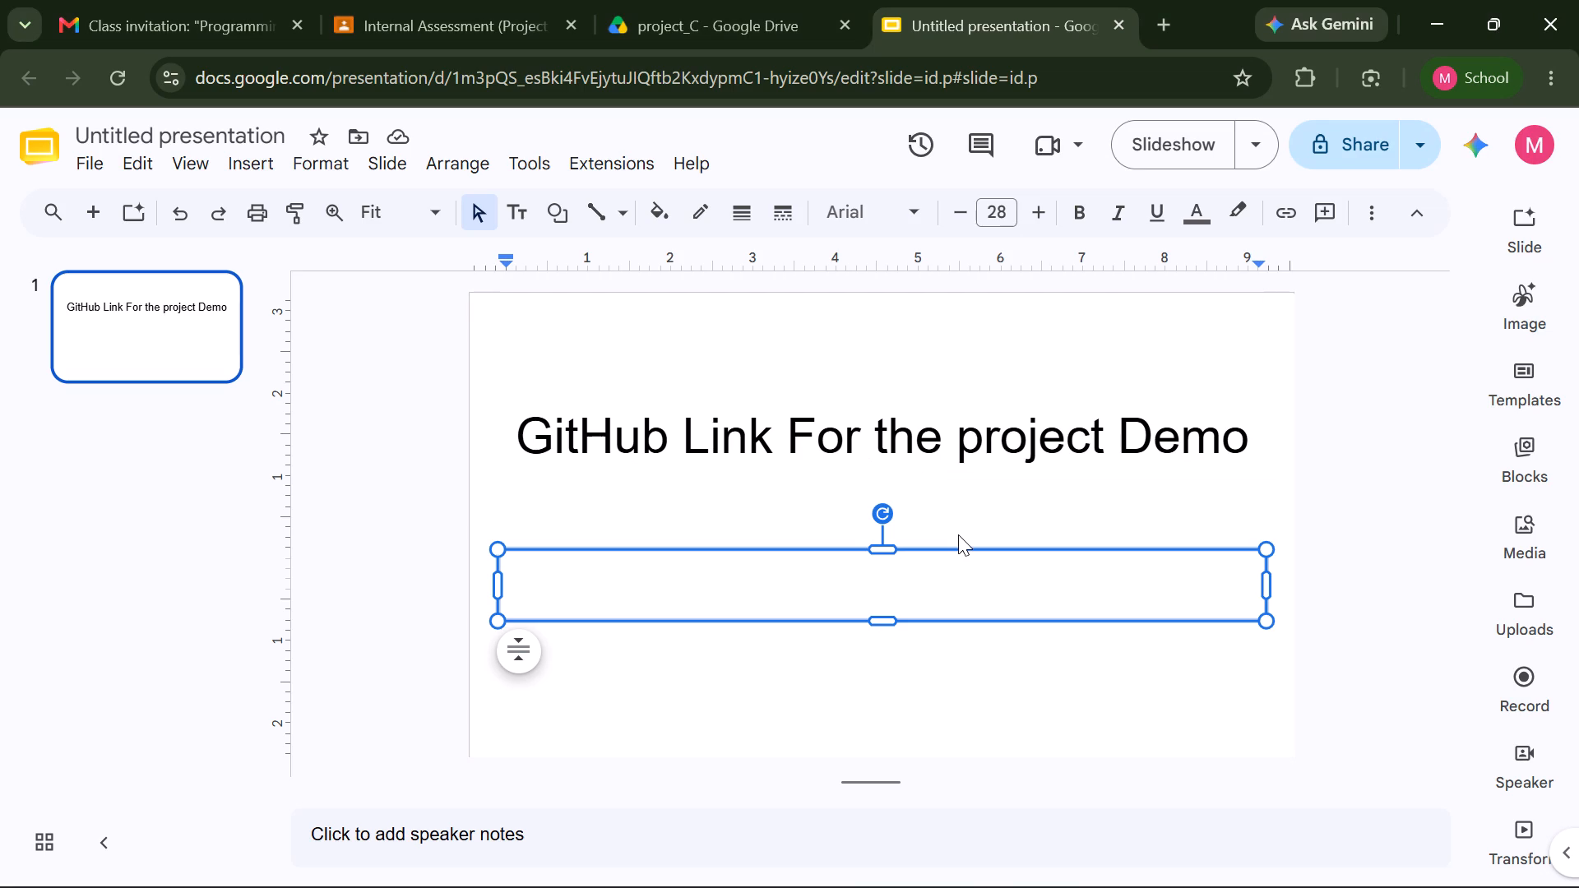
Paste the MediTrack GitHub repository link into the subtitle placeholder of the presentation's slide.
key("ctrl+v")
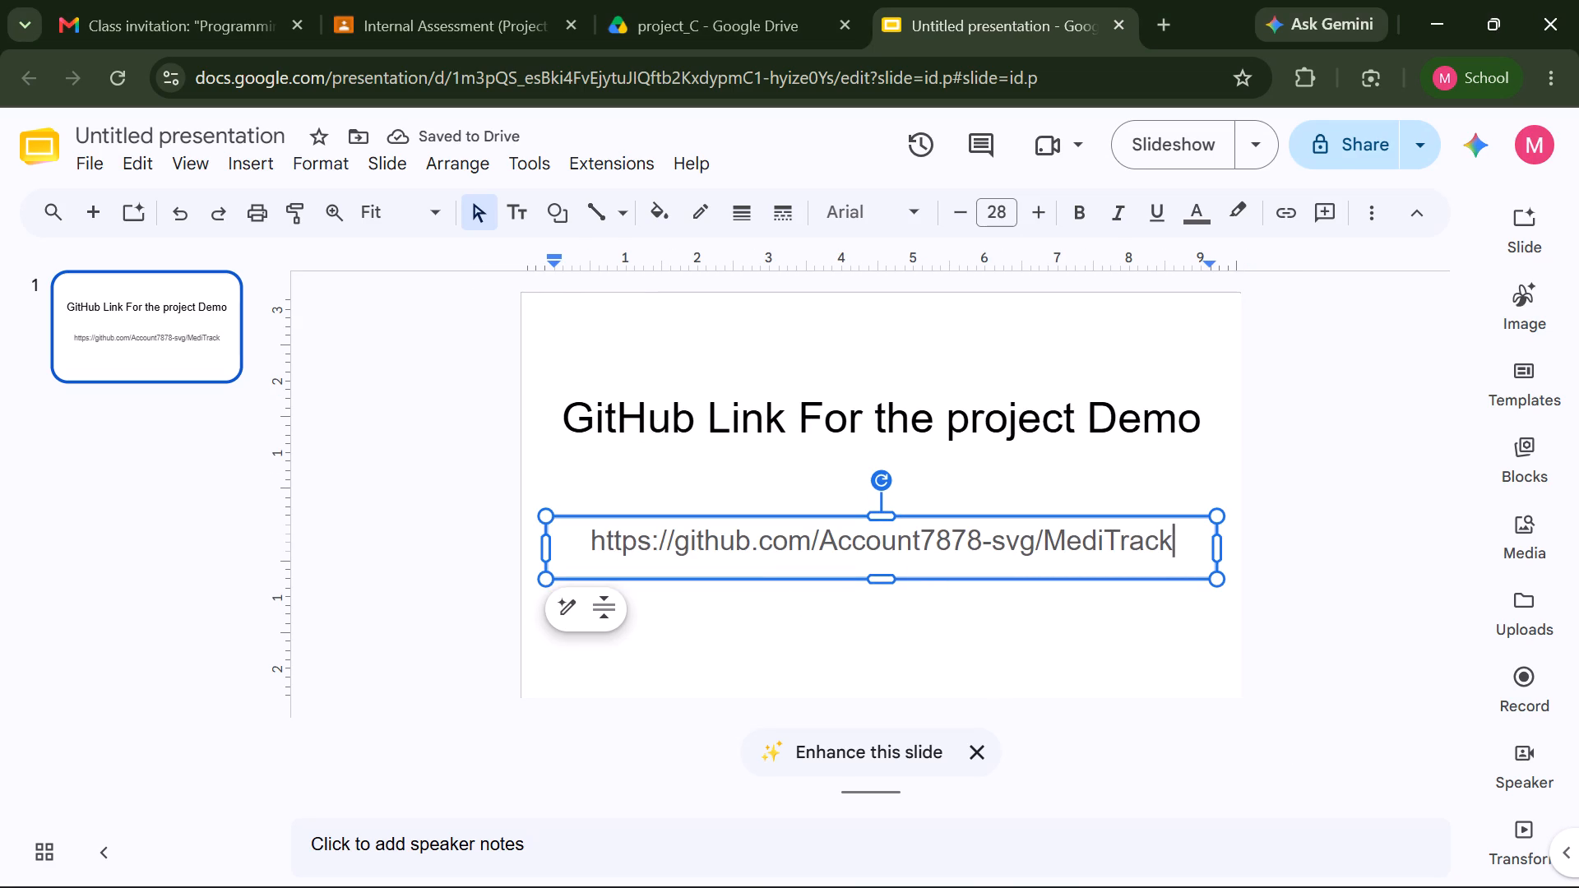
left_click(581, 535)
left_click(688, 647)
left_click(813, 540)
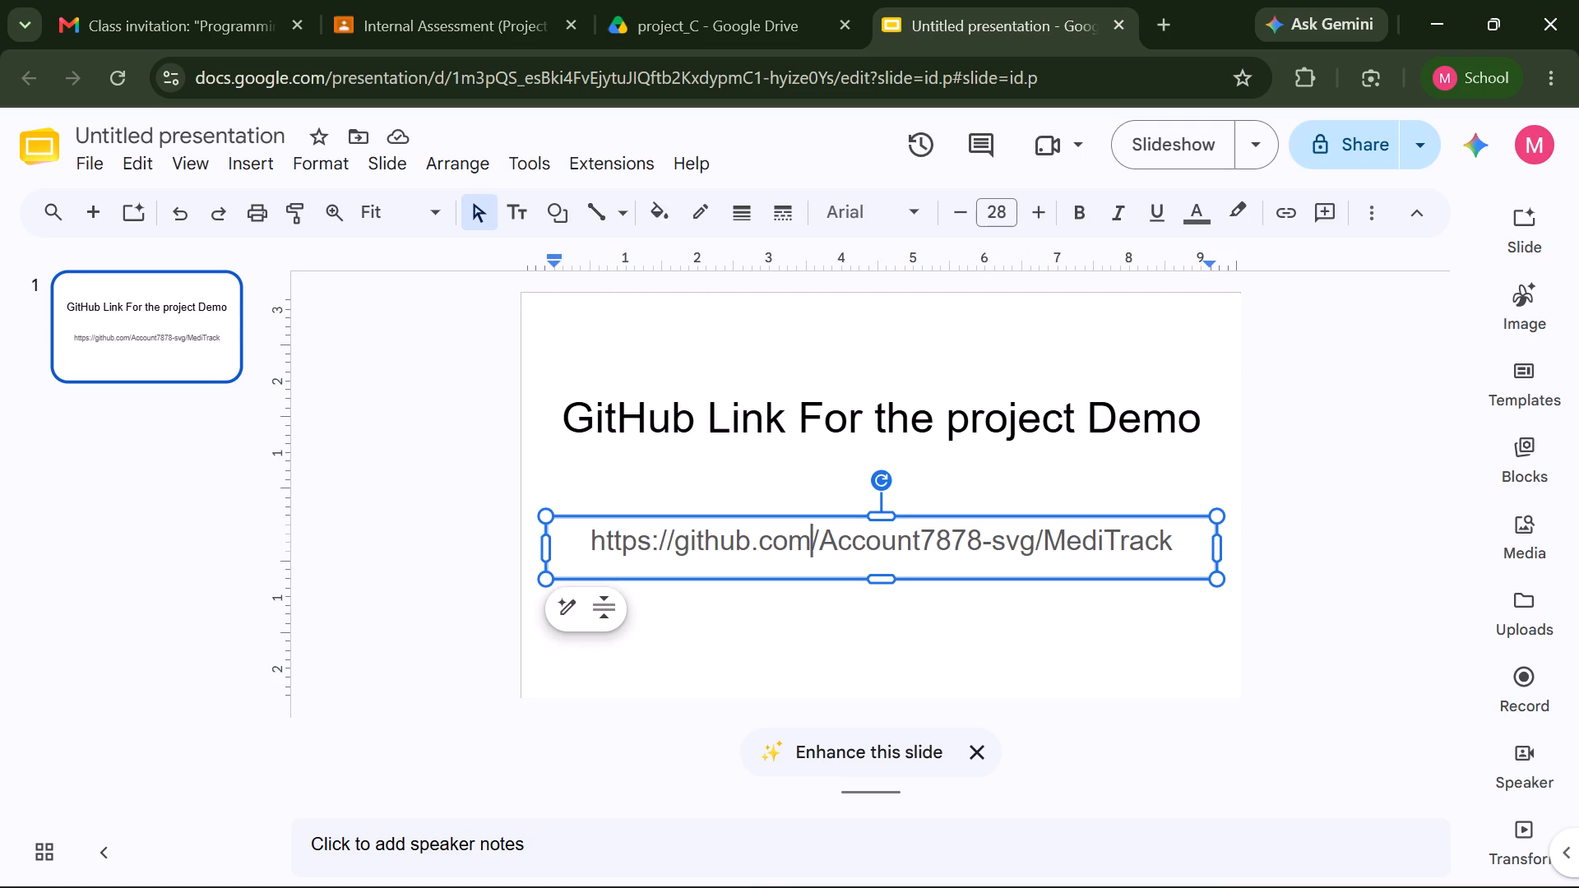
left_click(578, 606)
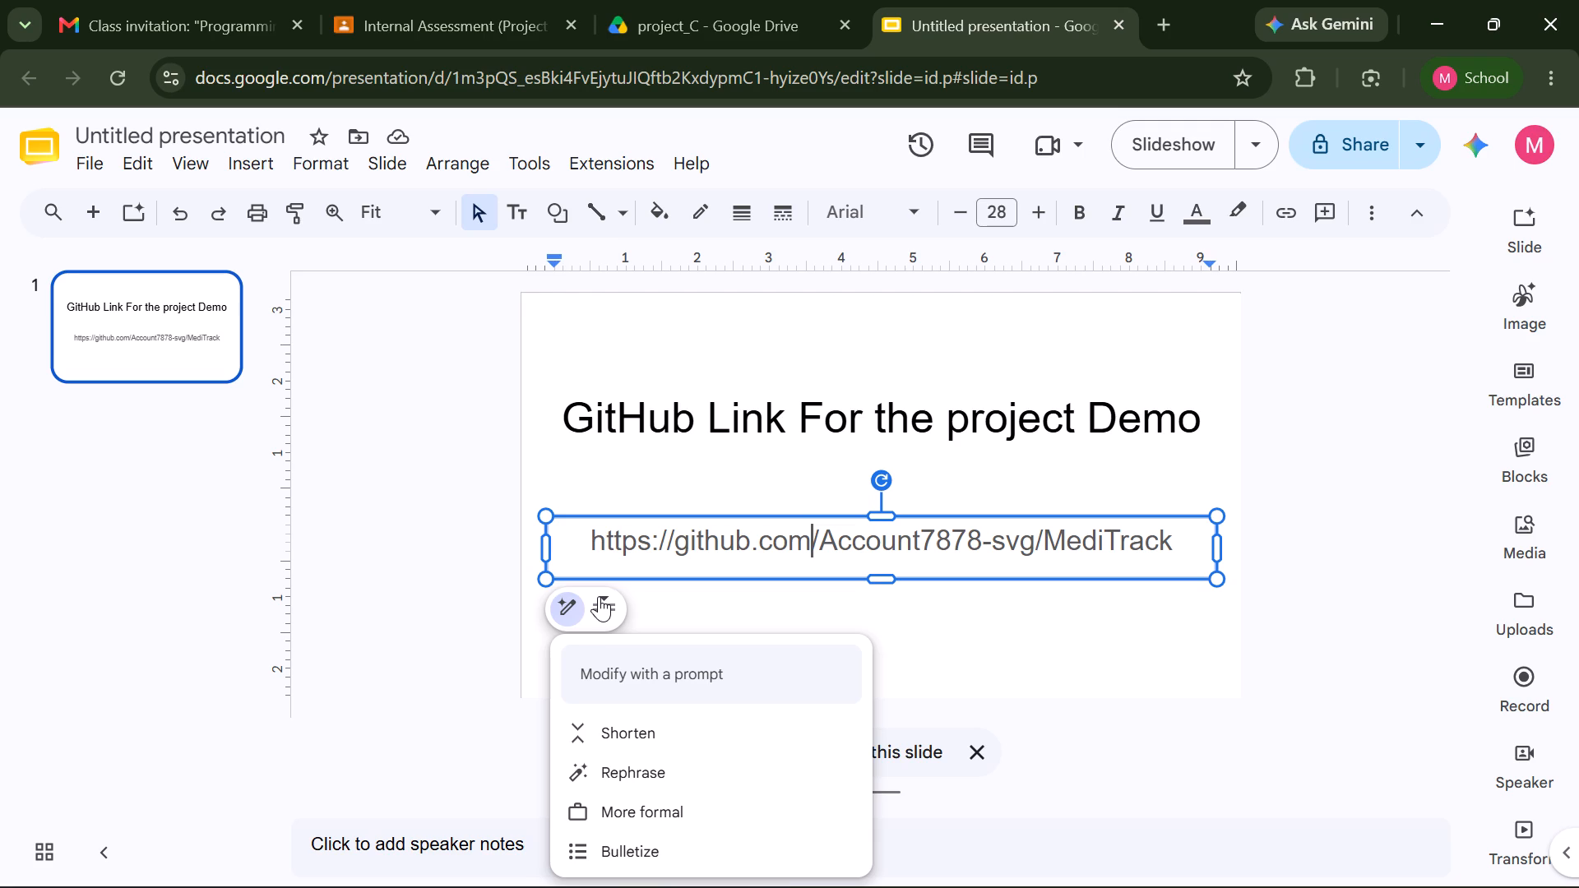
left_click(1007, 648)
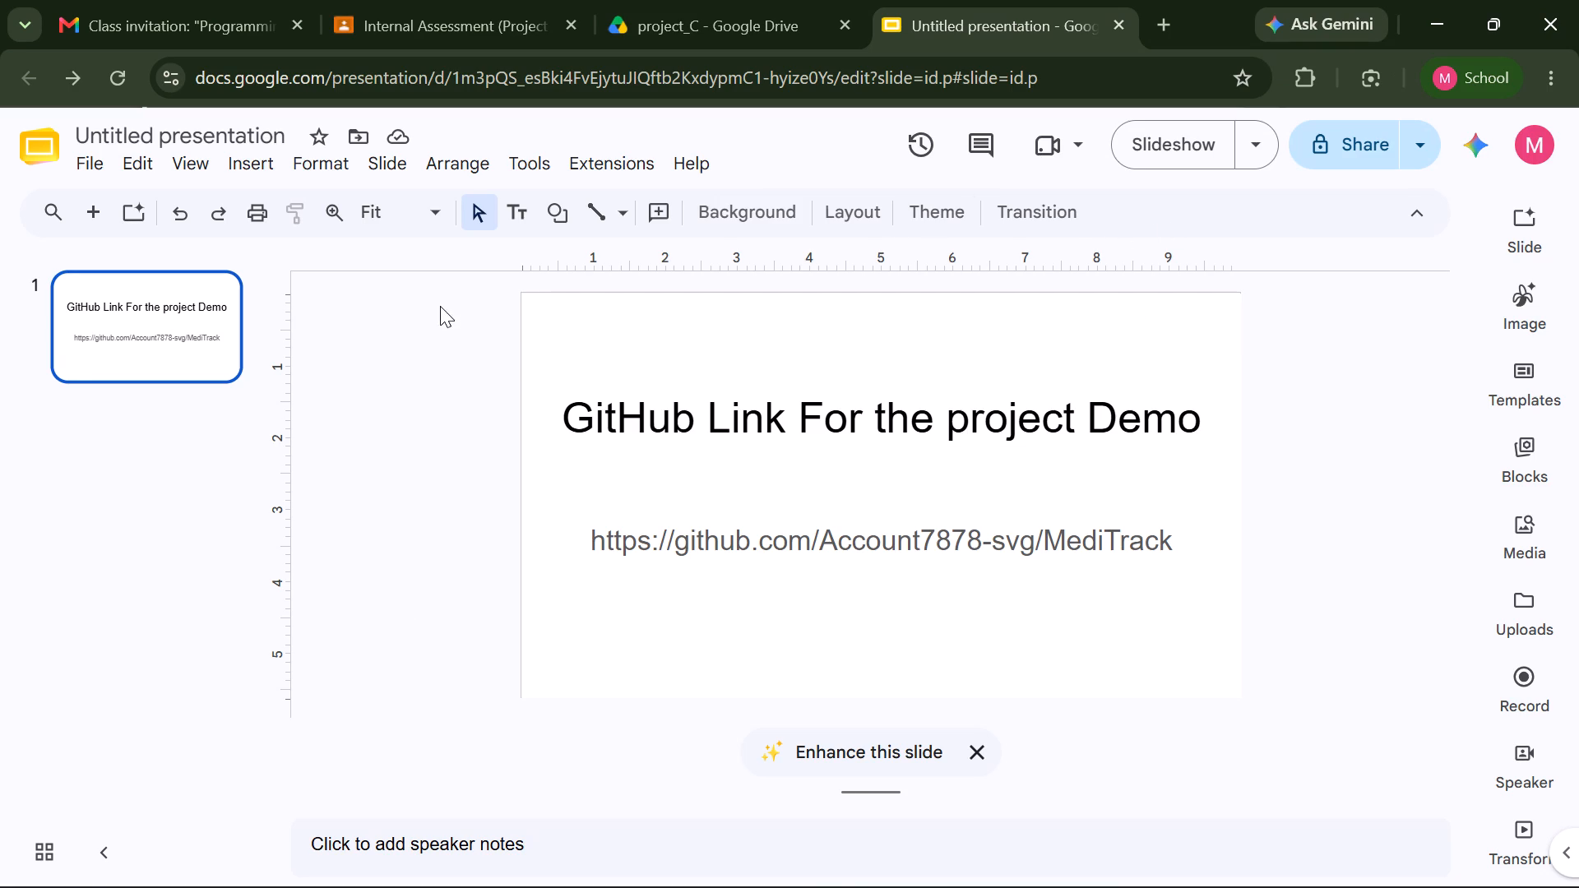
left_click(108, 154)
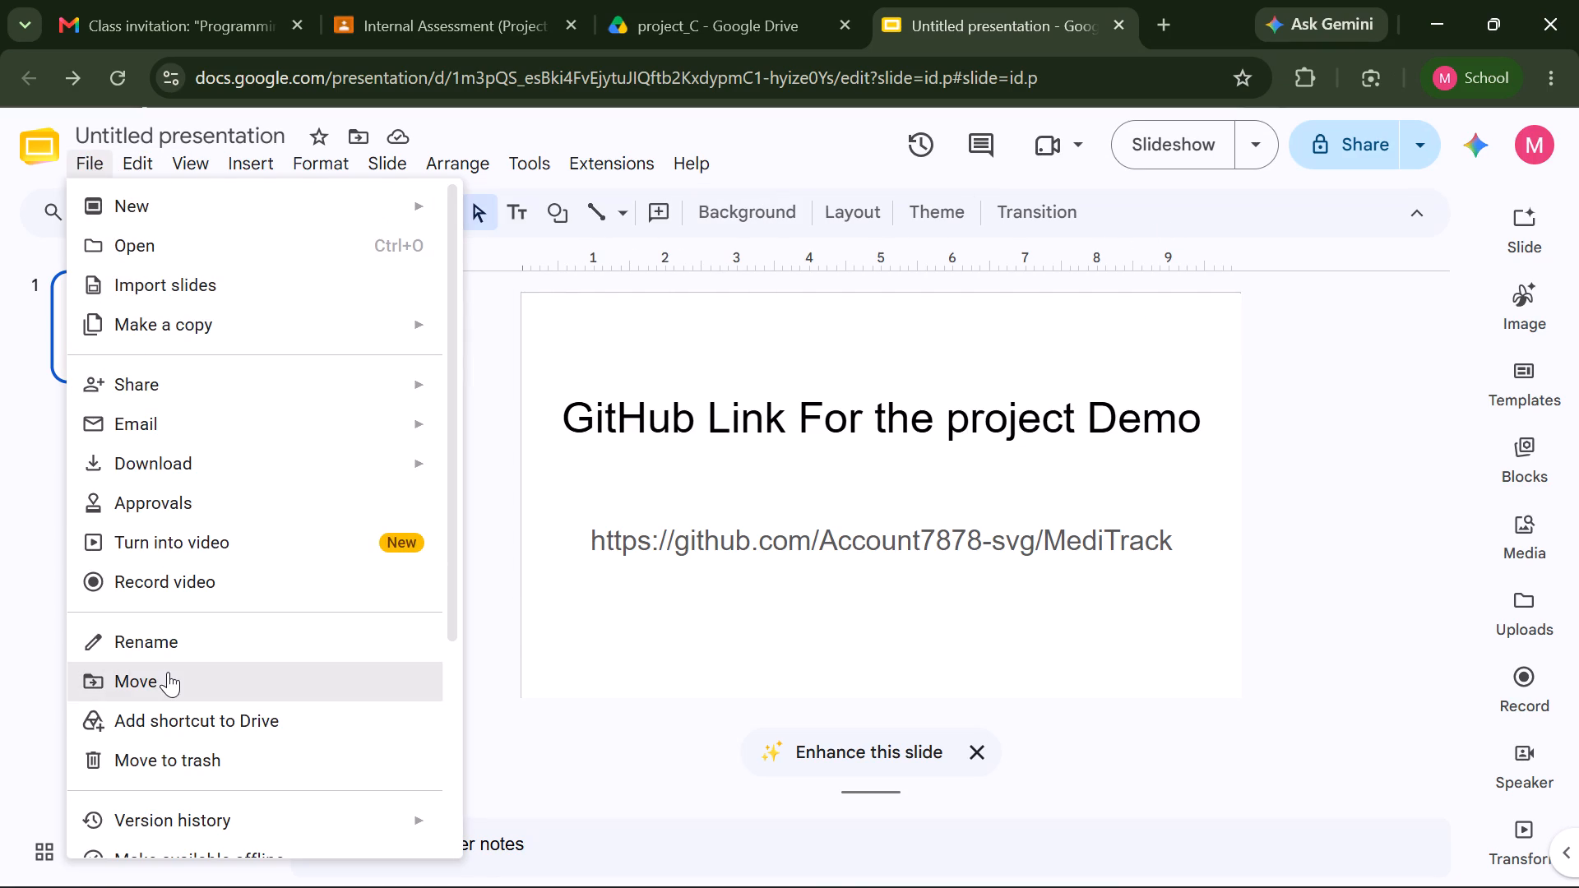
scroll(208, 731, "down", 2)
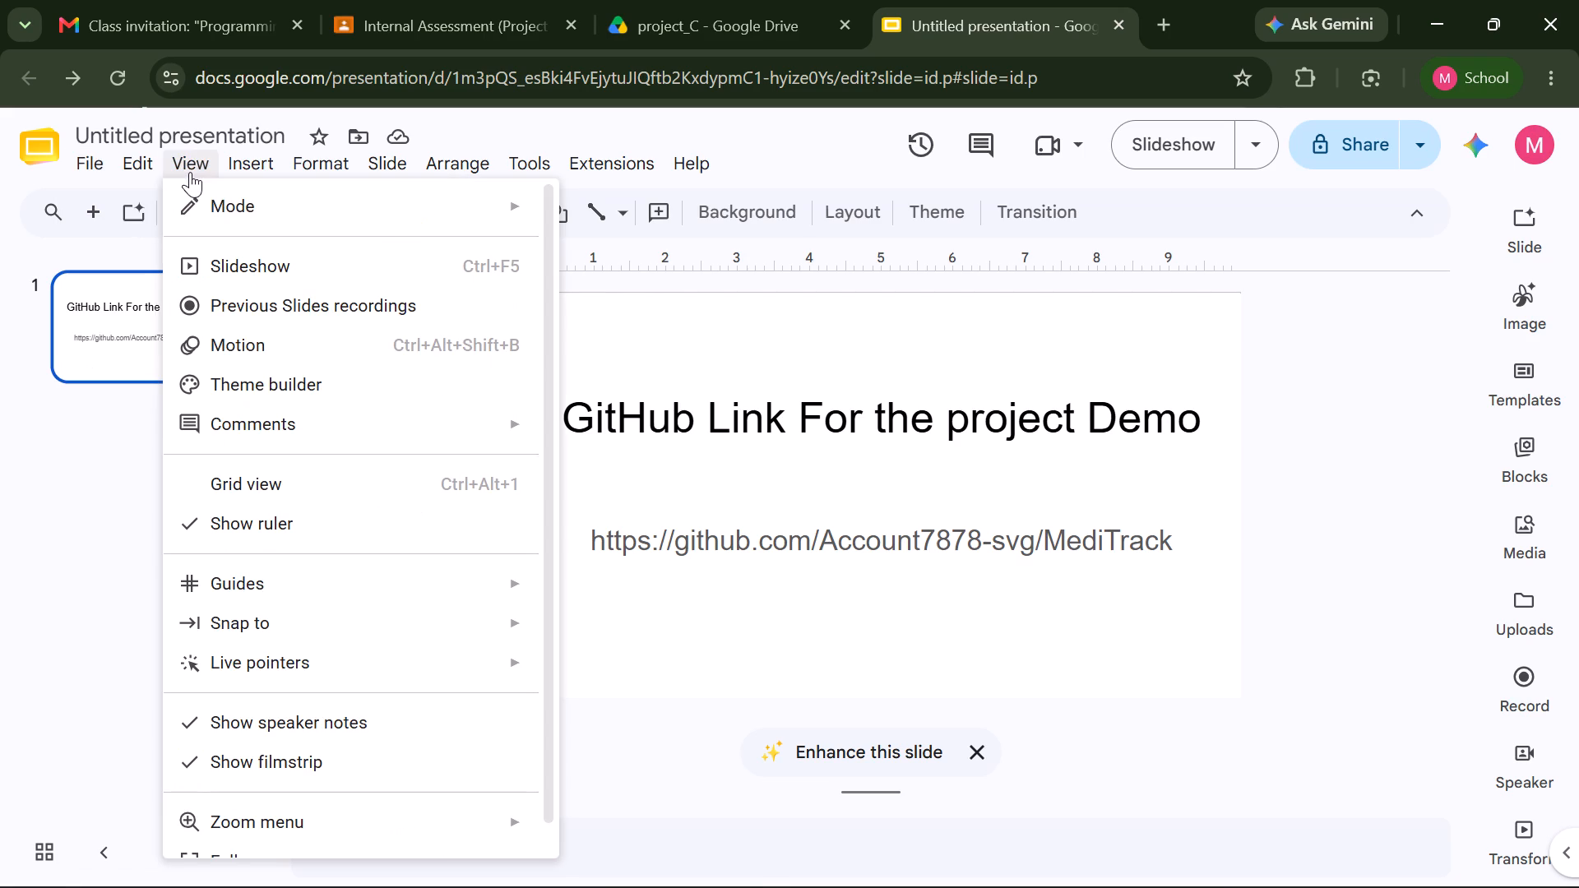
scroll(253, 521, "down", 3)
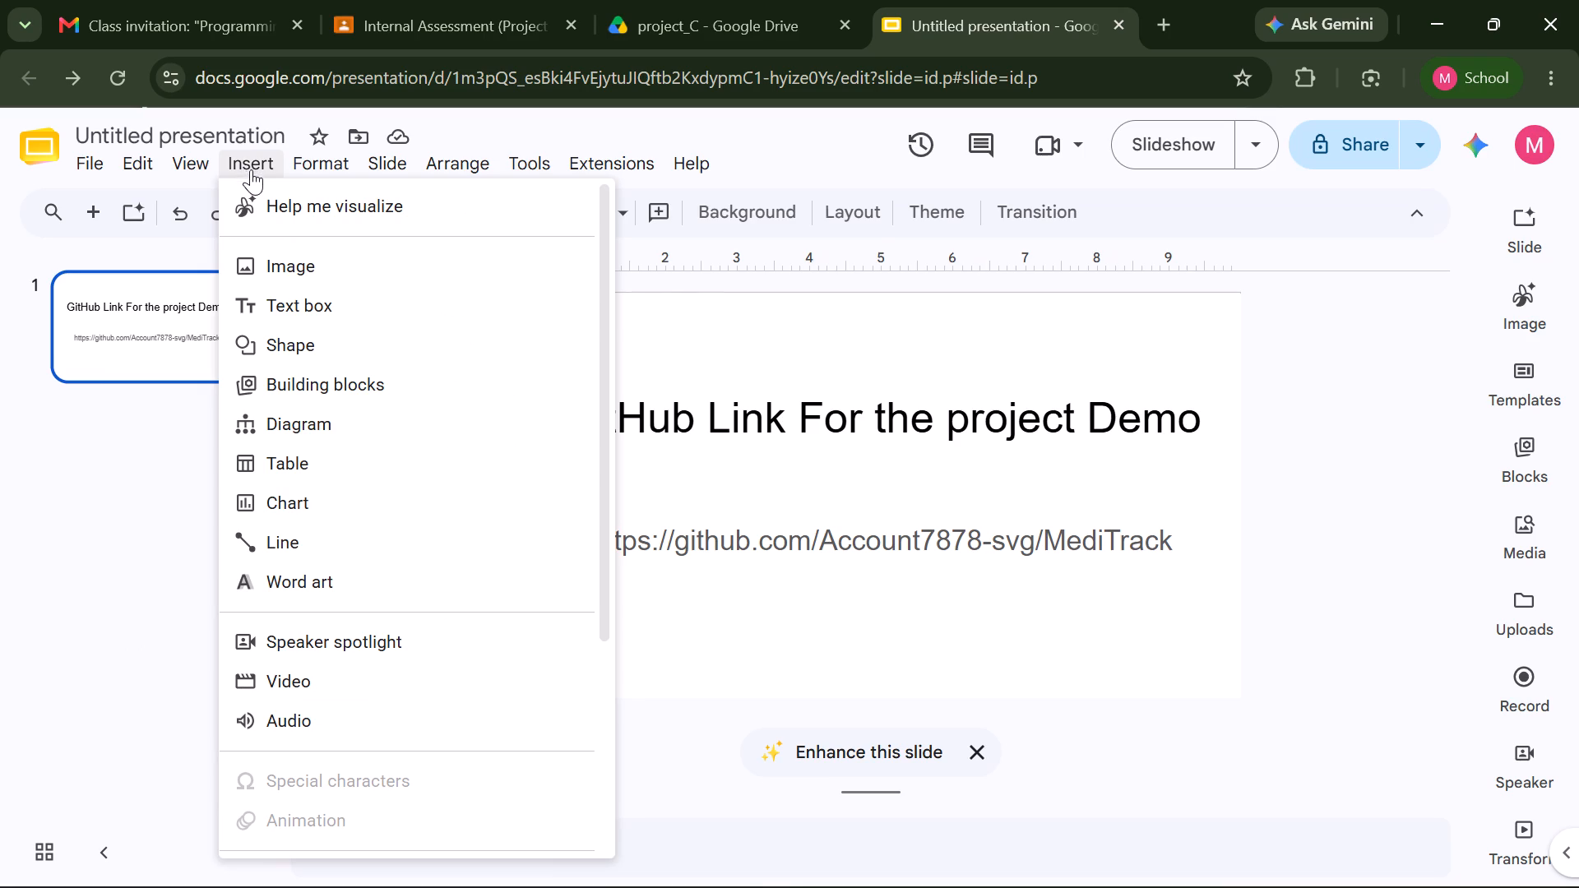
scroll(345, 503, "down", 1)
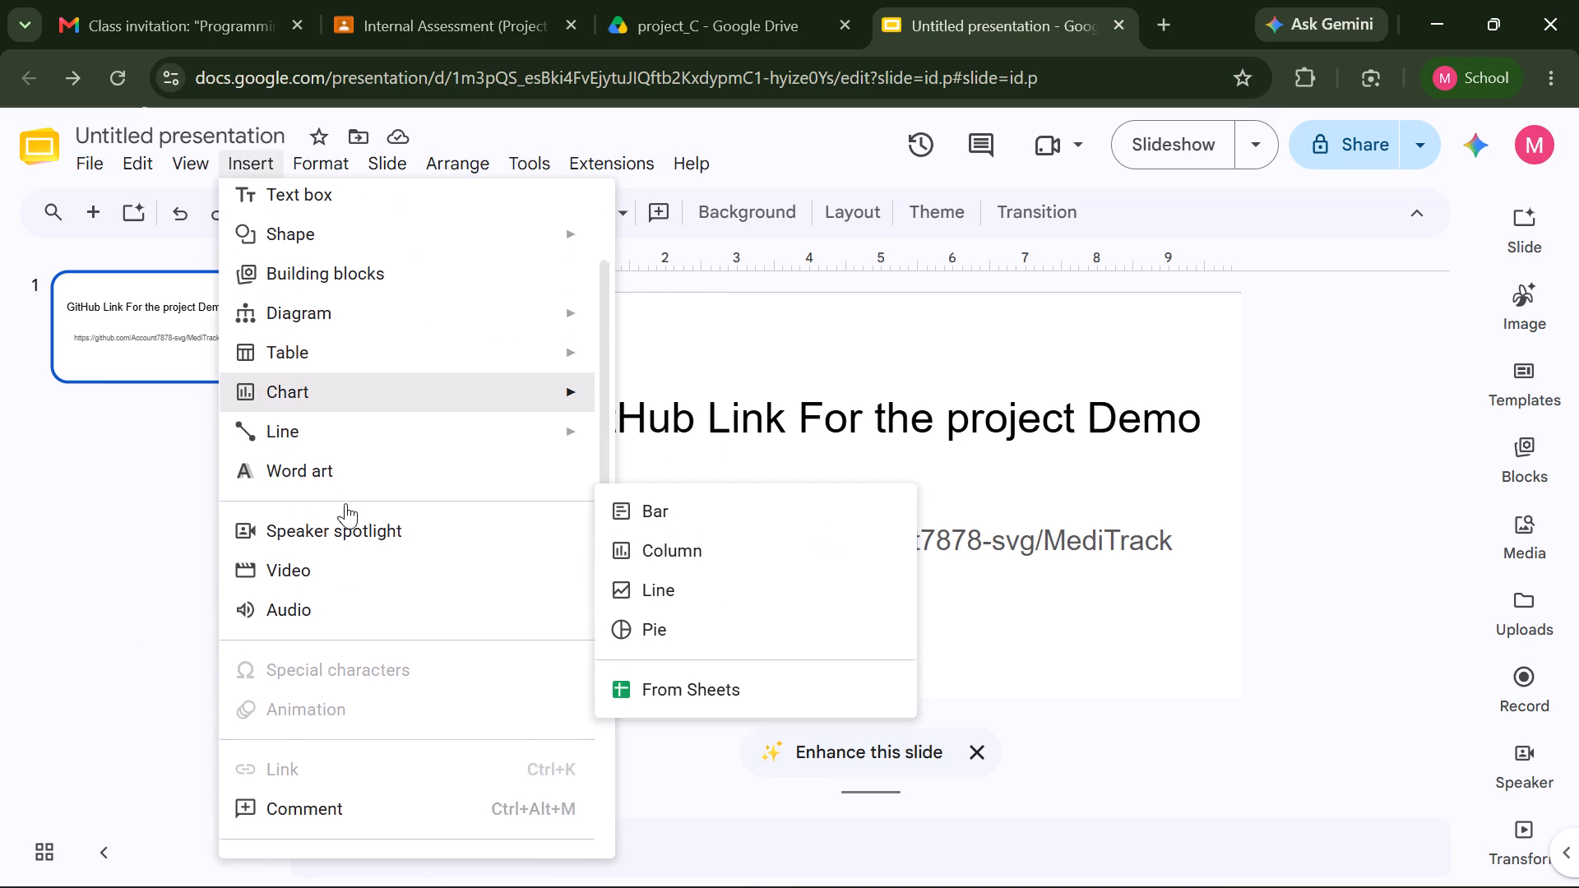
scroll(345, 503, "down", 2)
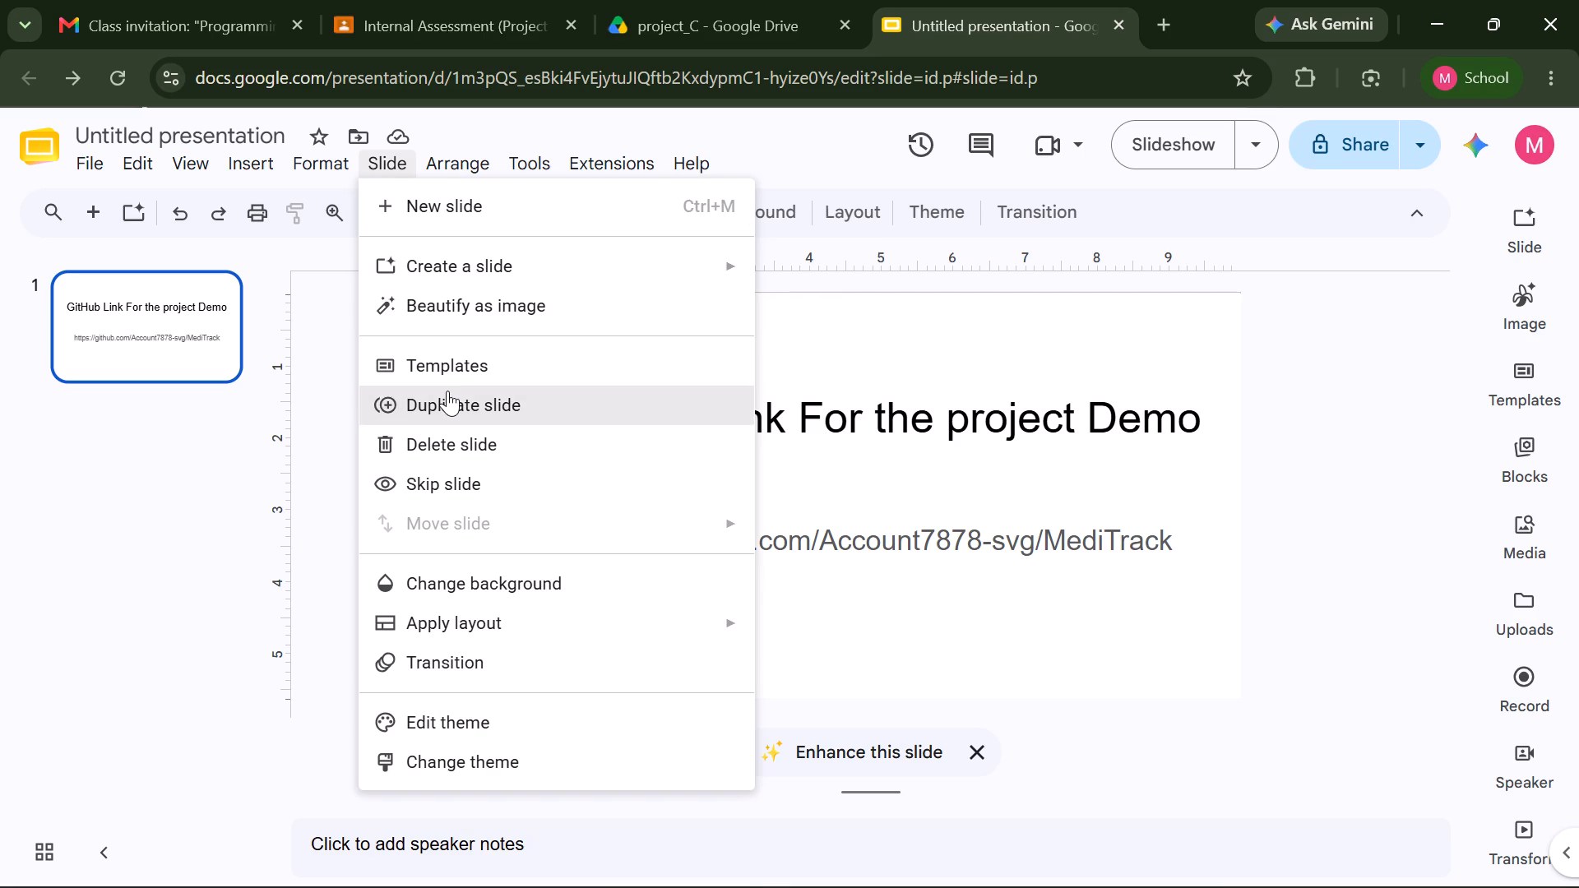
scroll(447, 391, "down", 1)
left_click(1089, 545)
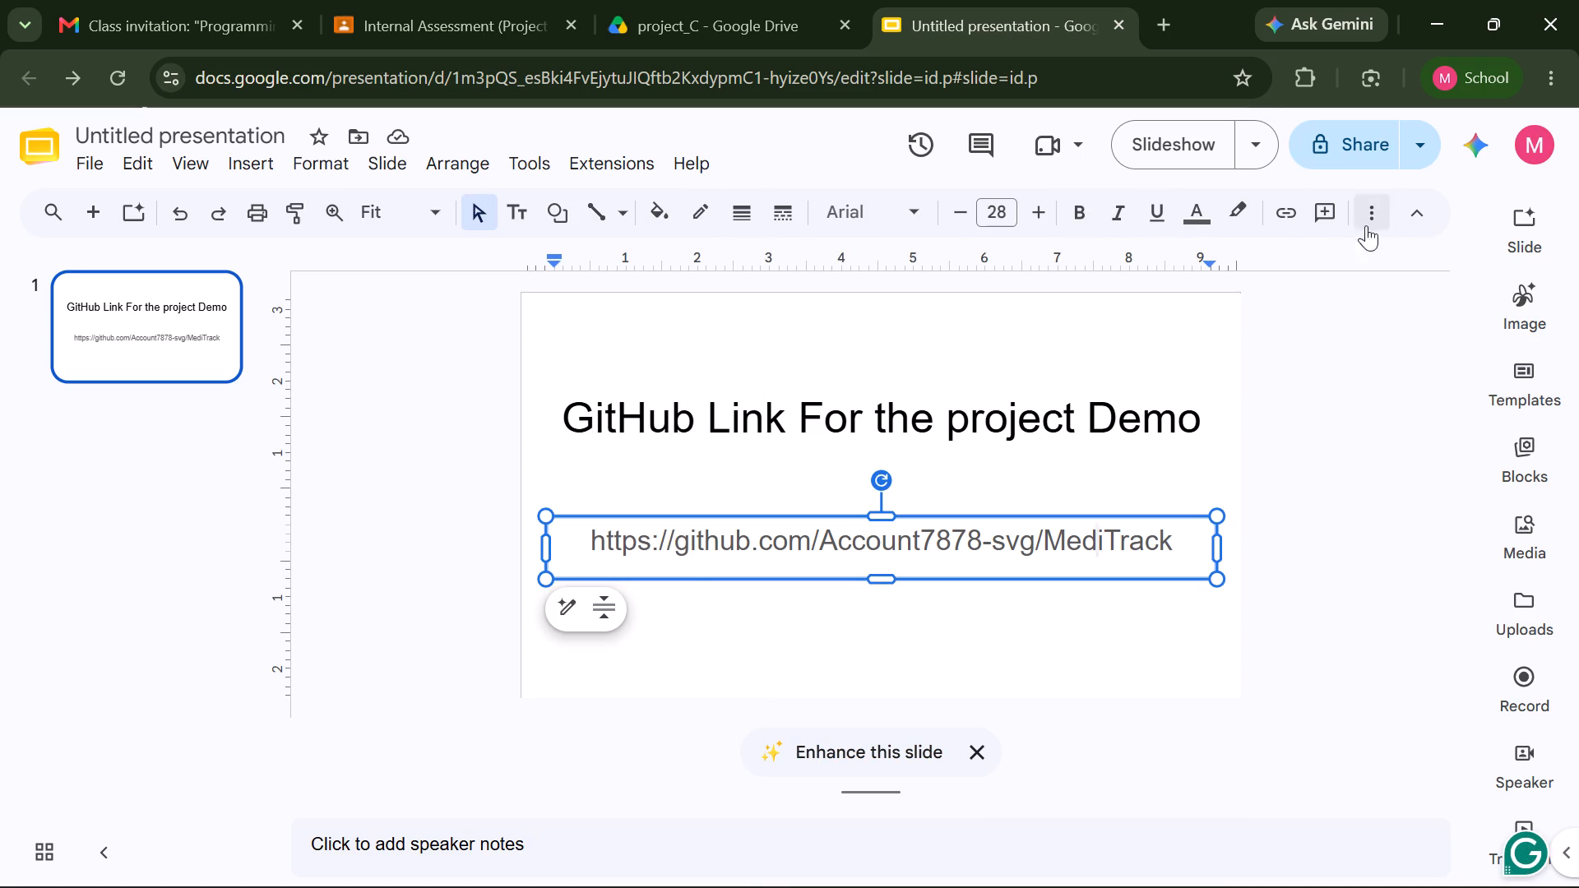
left_click(1295, 217)
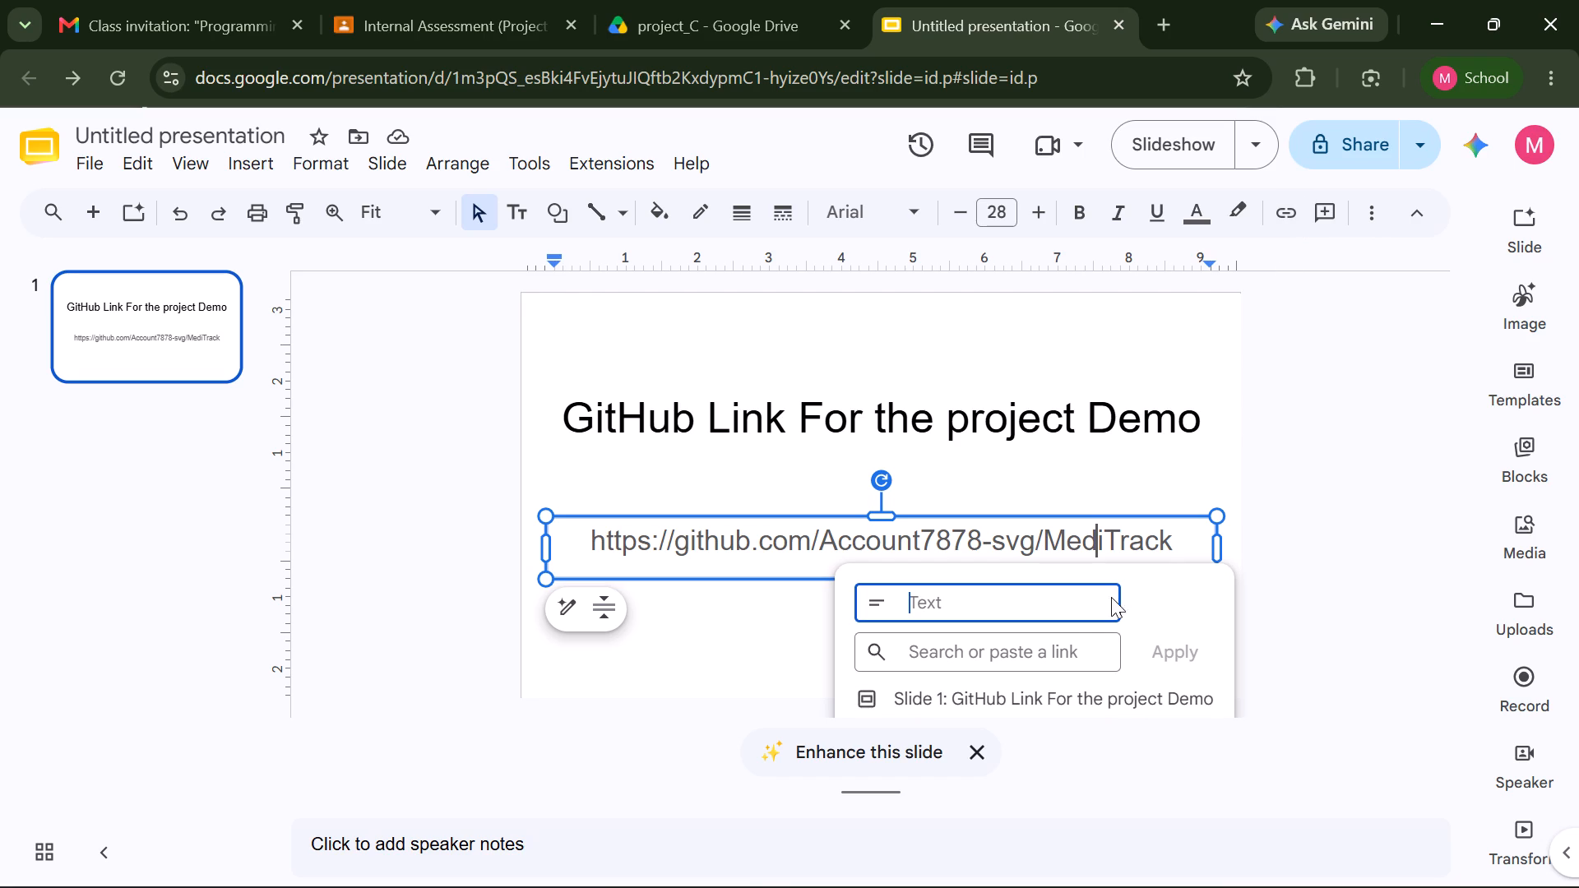
scroll(1070, 628, "down", 1)
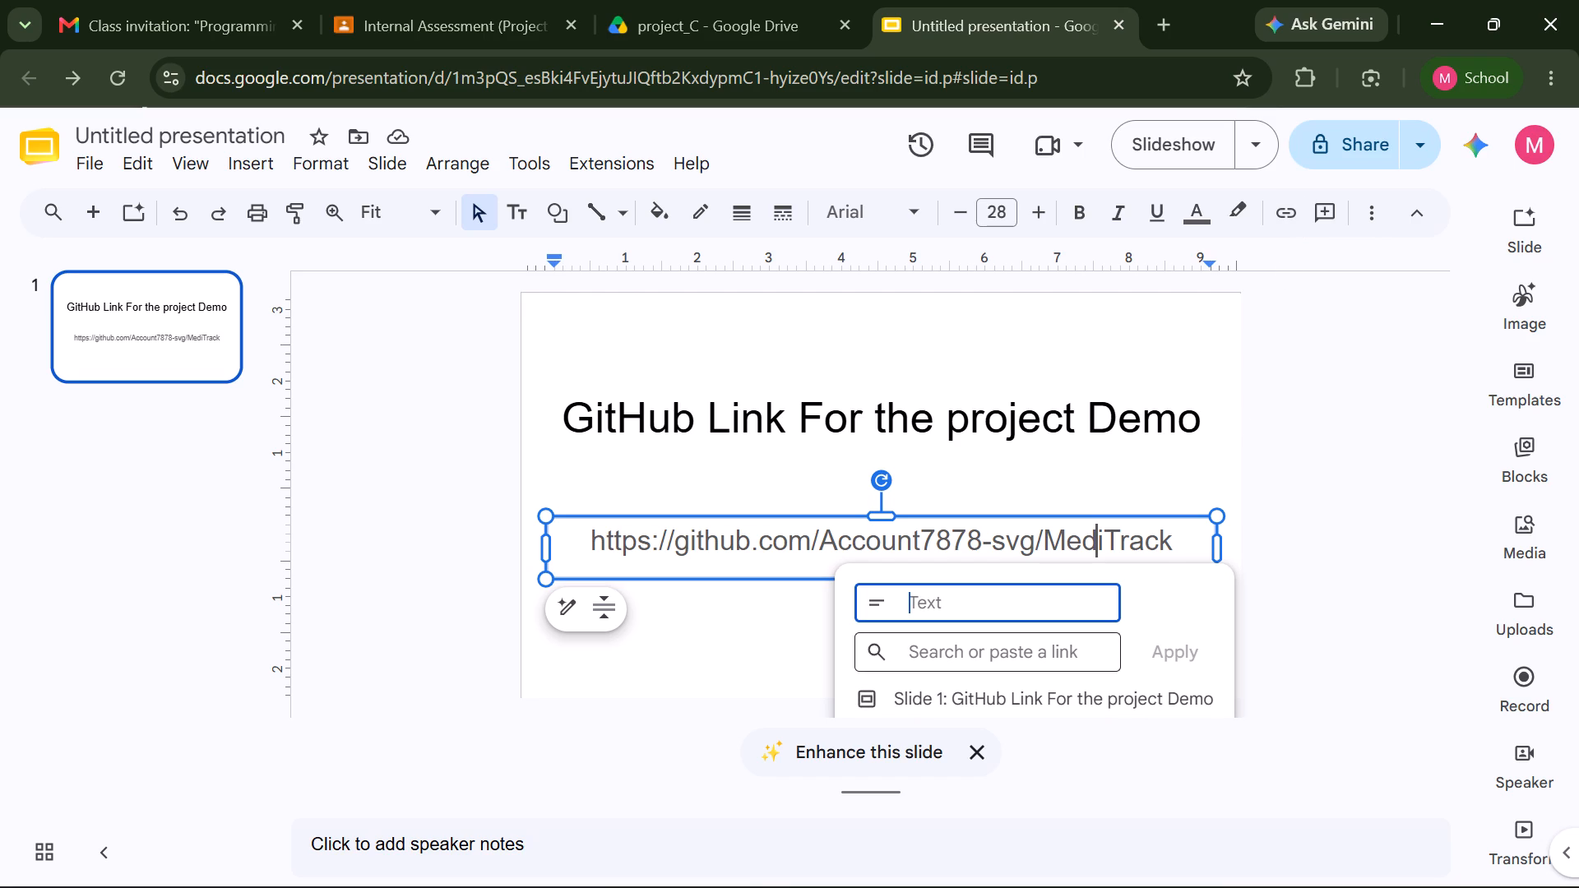
left_click(1043, 649)
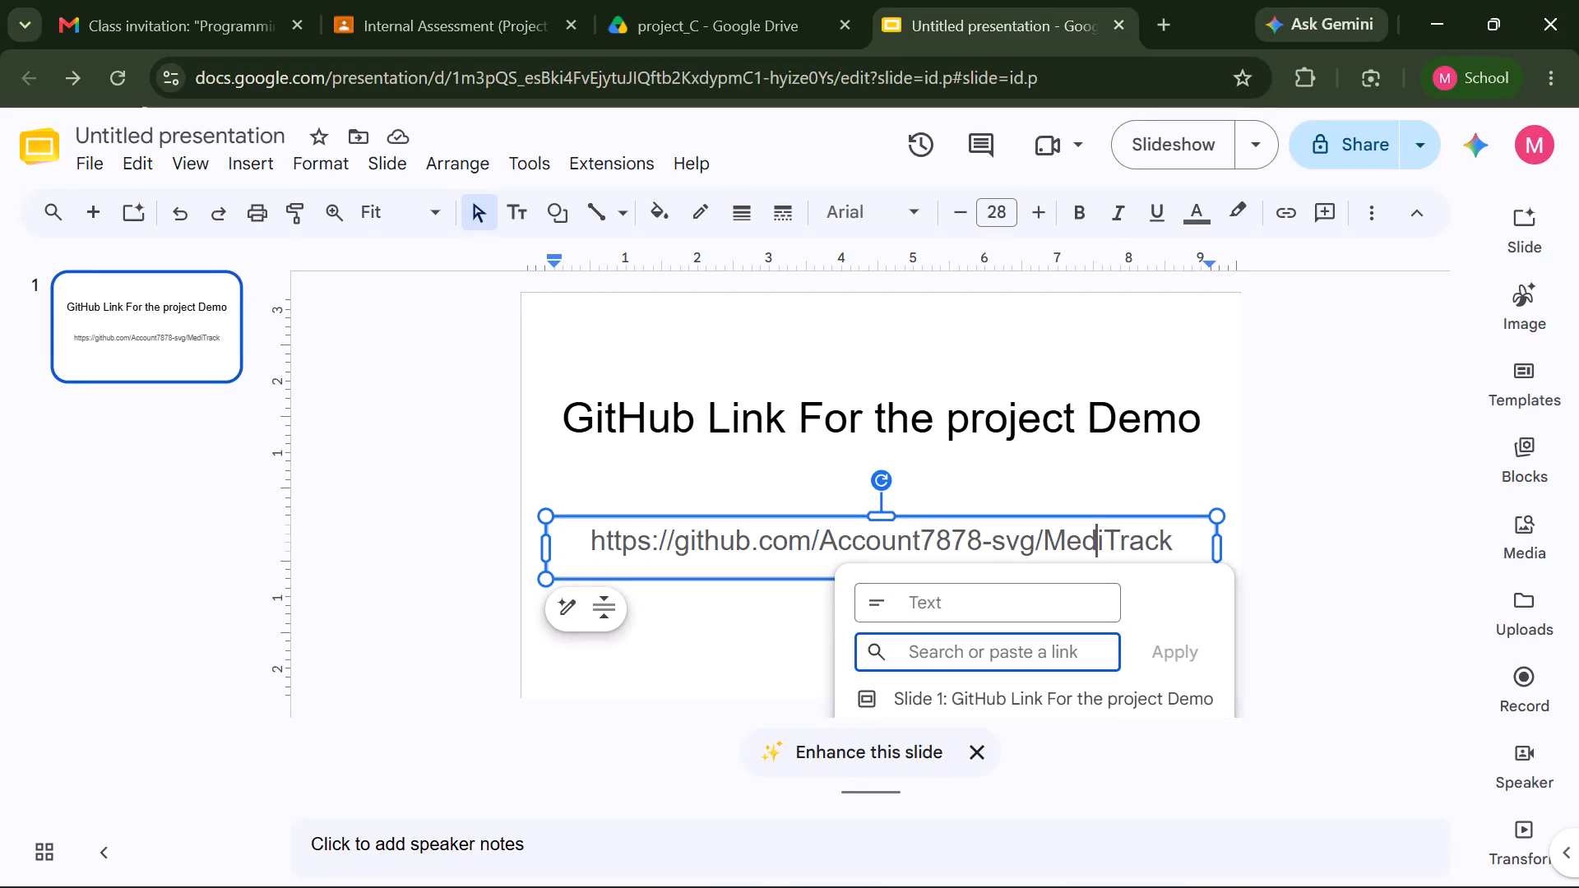
key("ctrl+v")
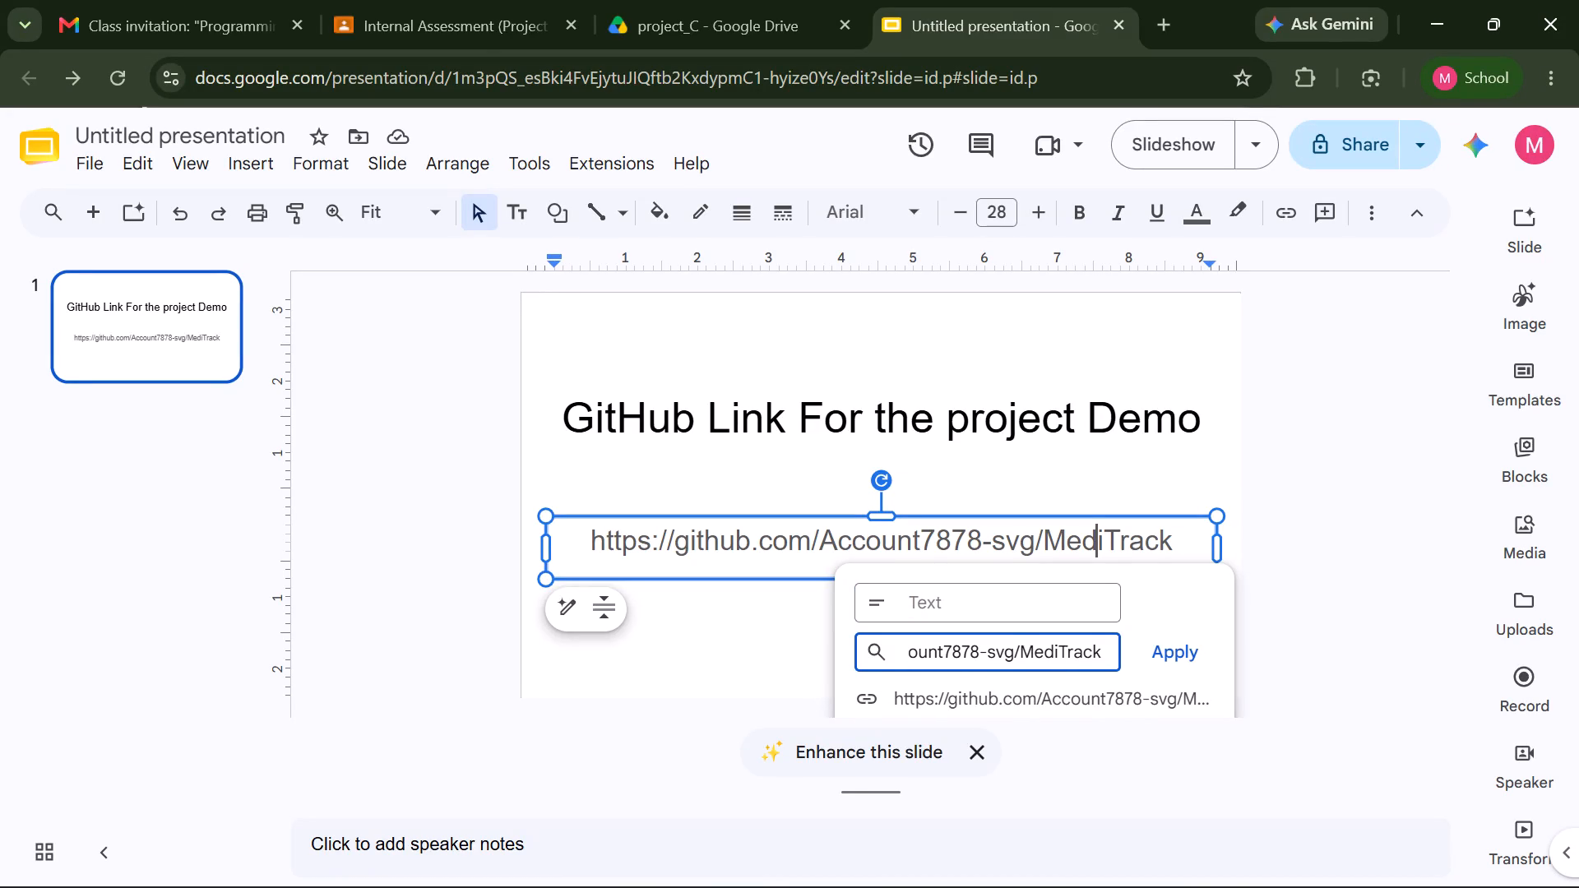
key("Return")
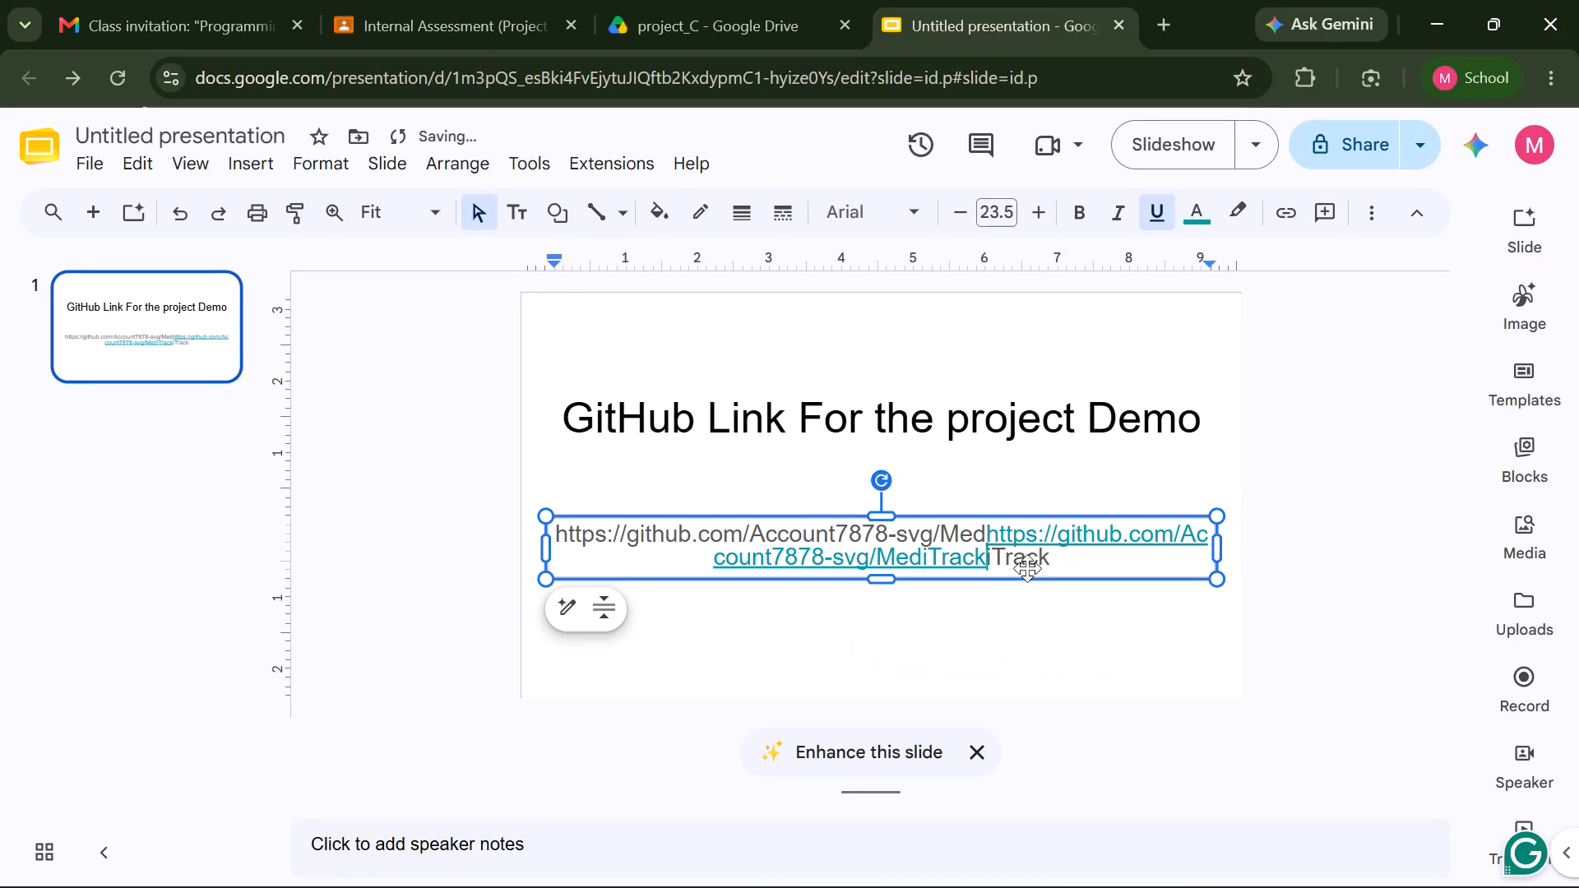
Delete the leftover plain characters "Track" at the end of the address text box.
left_click(1055, 557)
key("BackSpace")
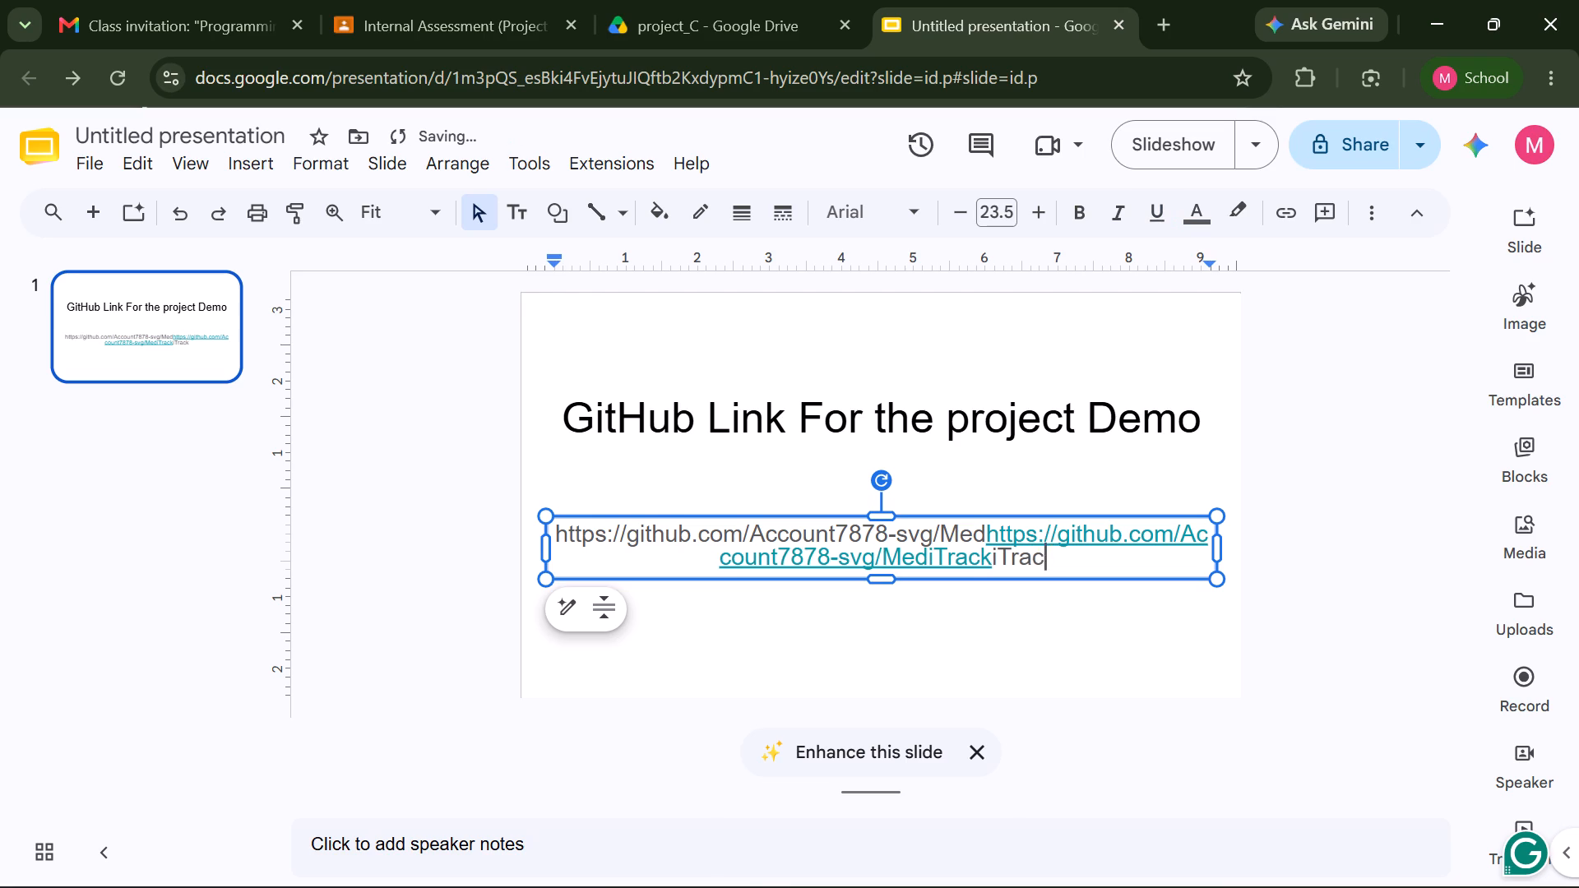
key("BackSpace")
key("BackSpace")
key("BackSpace")
key("BackSpace")
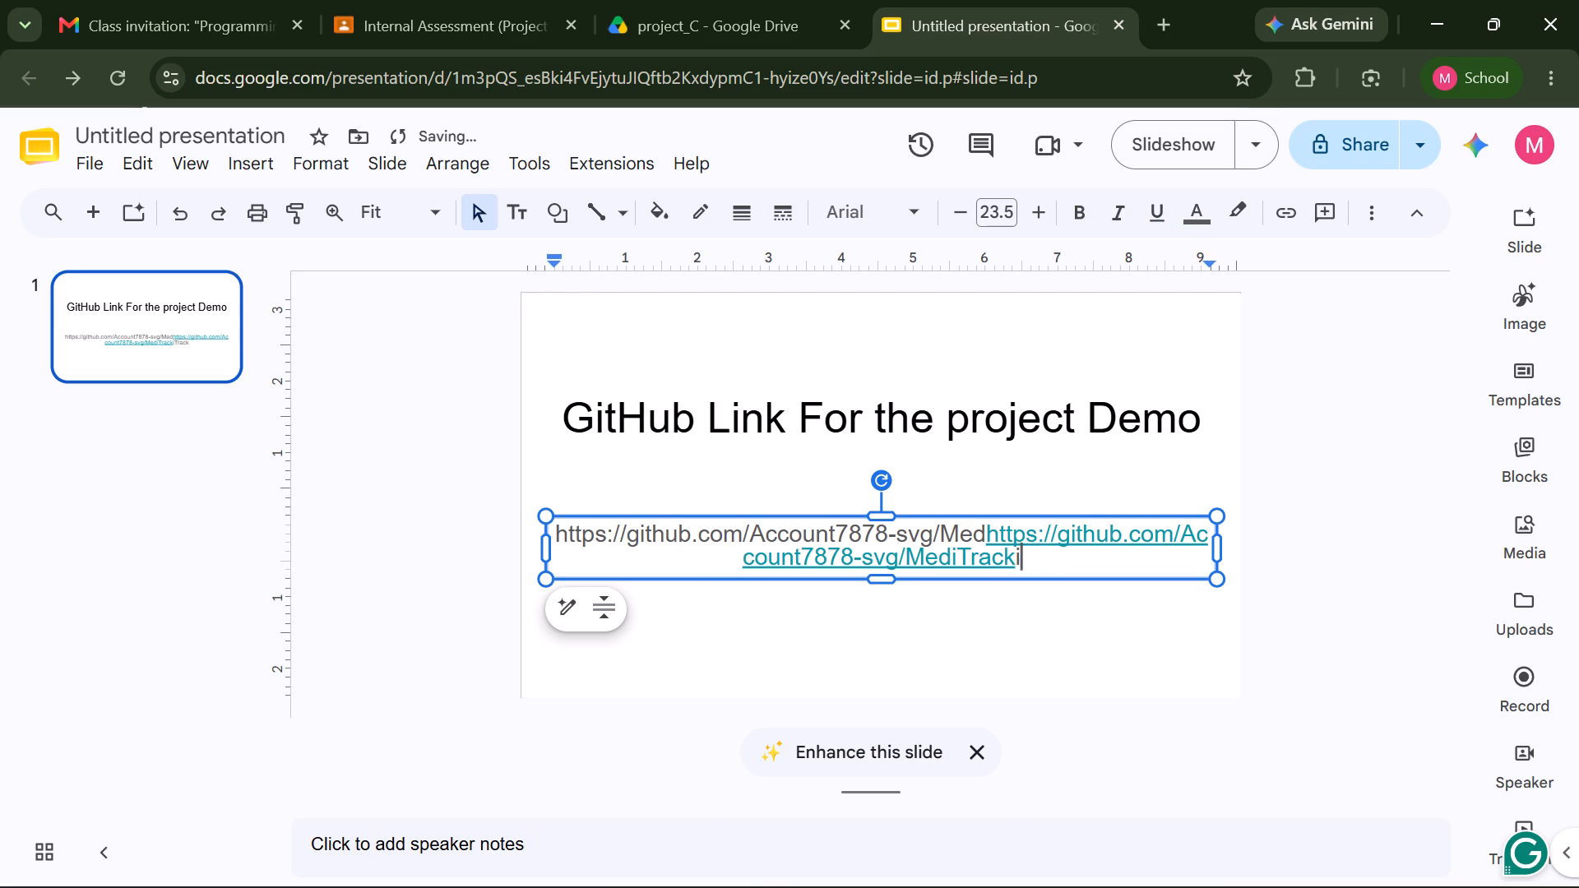
key("Up")
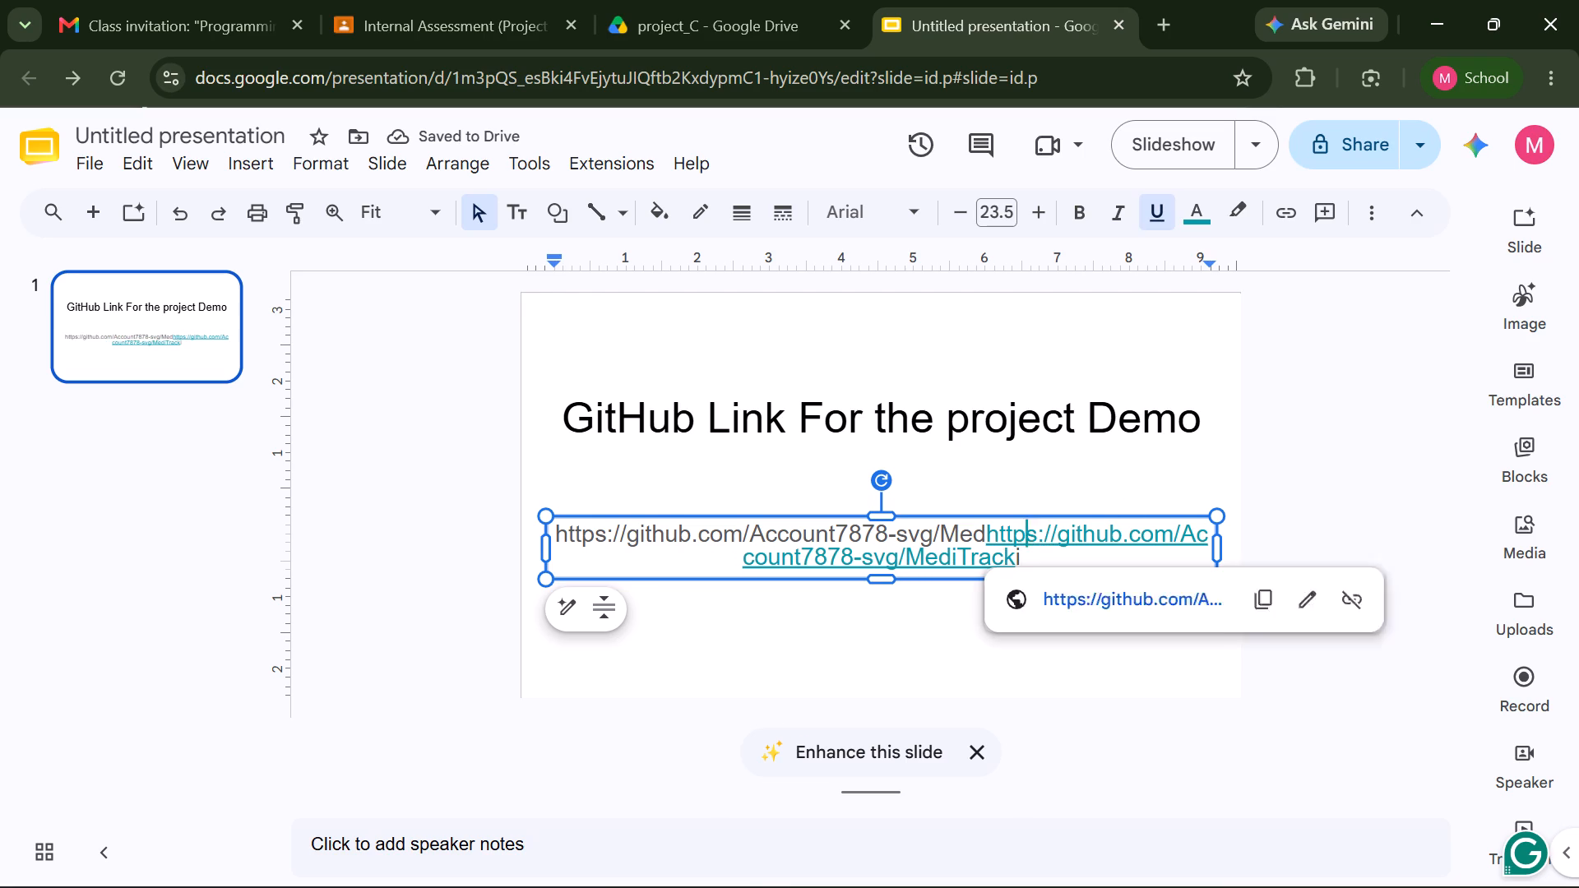
key("Left")
key("Left")
key("Left")
key("Left")
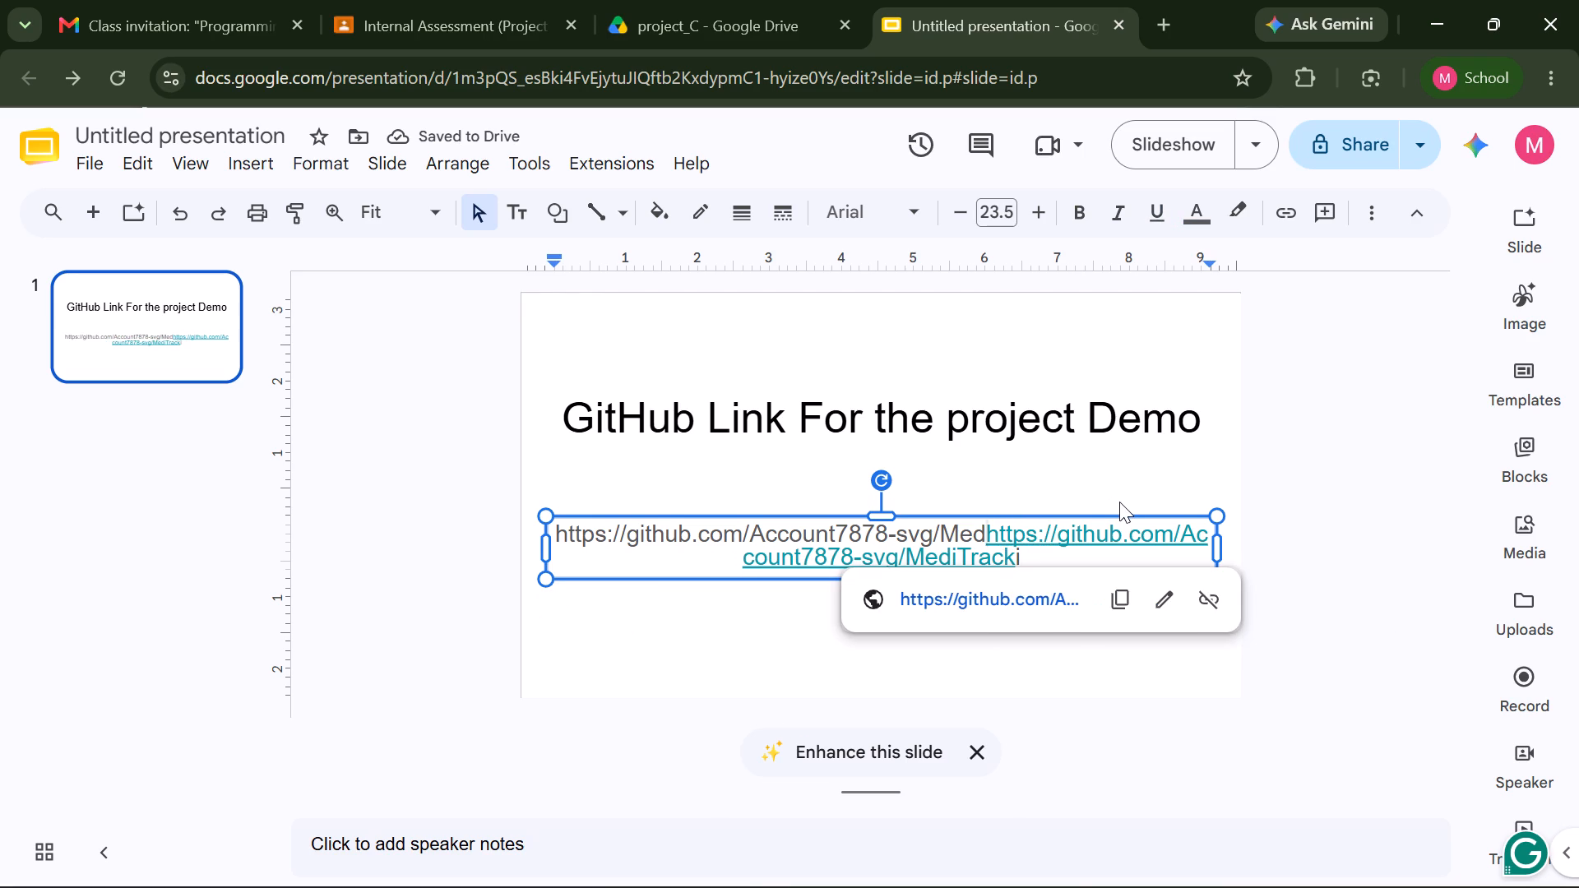
key("ctrl+BackSpace")
key("ctrl+BackSpace")
key("ctrl+BackSpace")
key("ctrl+BackSpace")
key("ctrl+BackSpace")
key("ctrl+BackSpace")
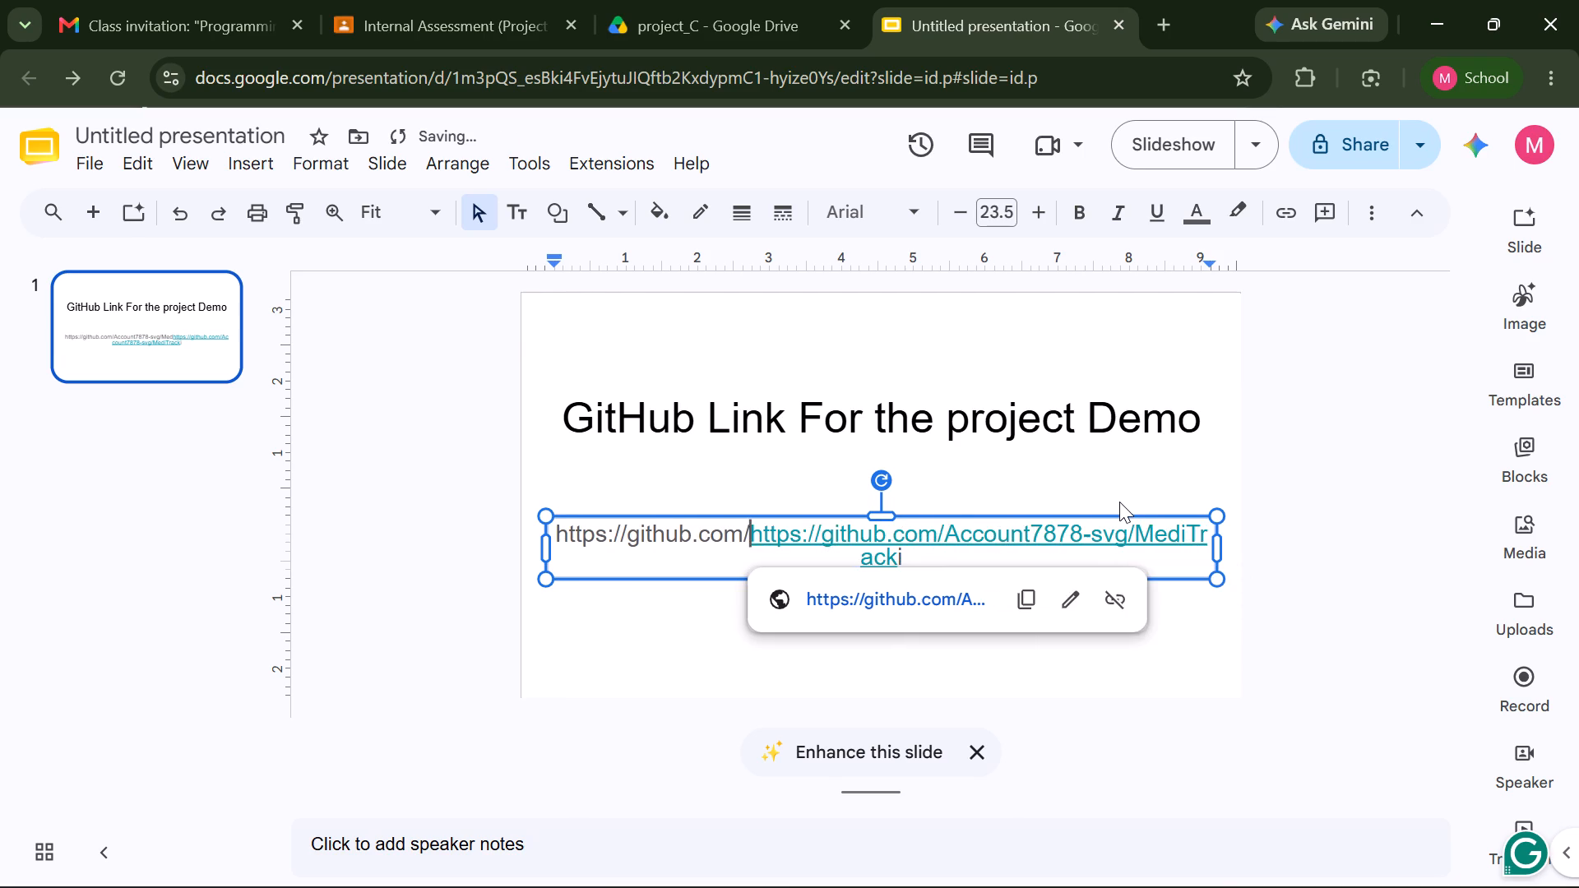
key("ctrl+BackSpace")
key("ctrl+BackSpace")
key("ctrl+BackSpace")
key("ctrl+BackSpace")
key("ctrl+BackSpace")
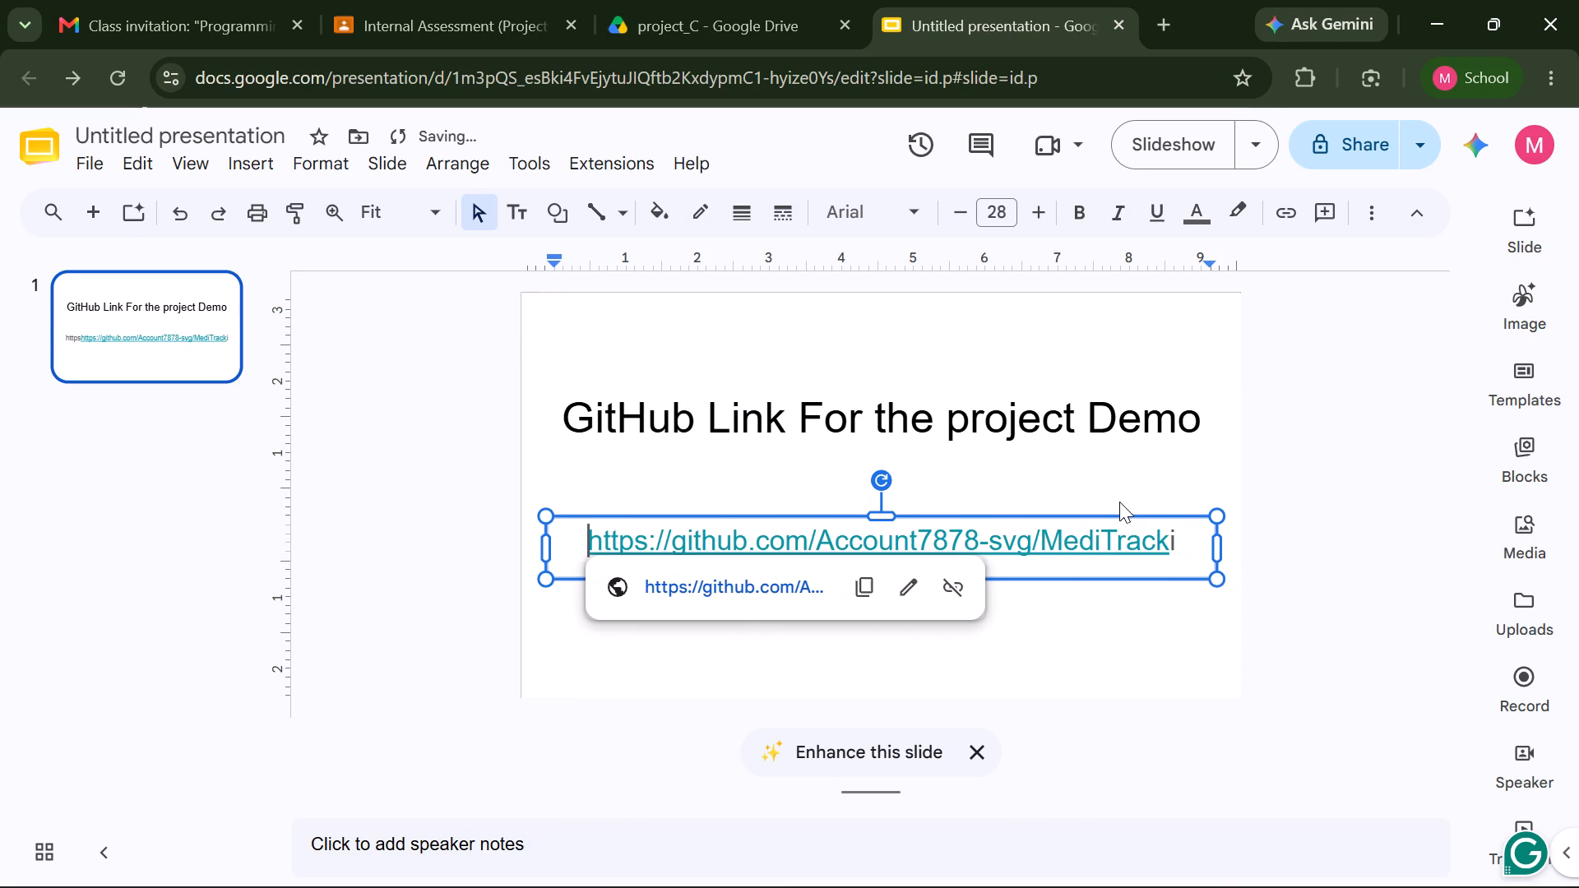
left_click(1016, 697)
Test the MediTrack link by opening it from the slide and look over the GitHub repository page.
left_click(815, 553)
left_click(785, 594)
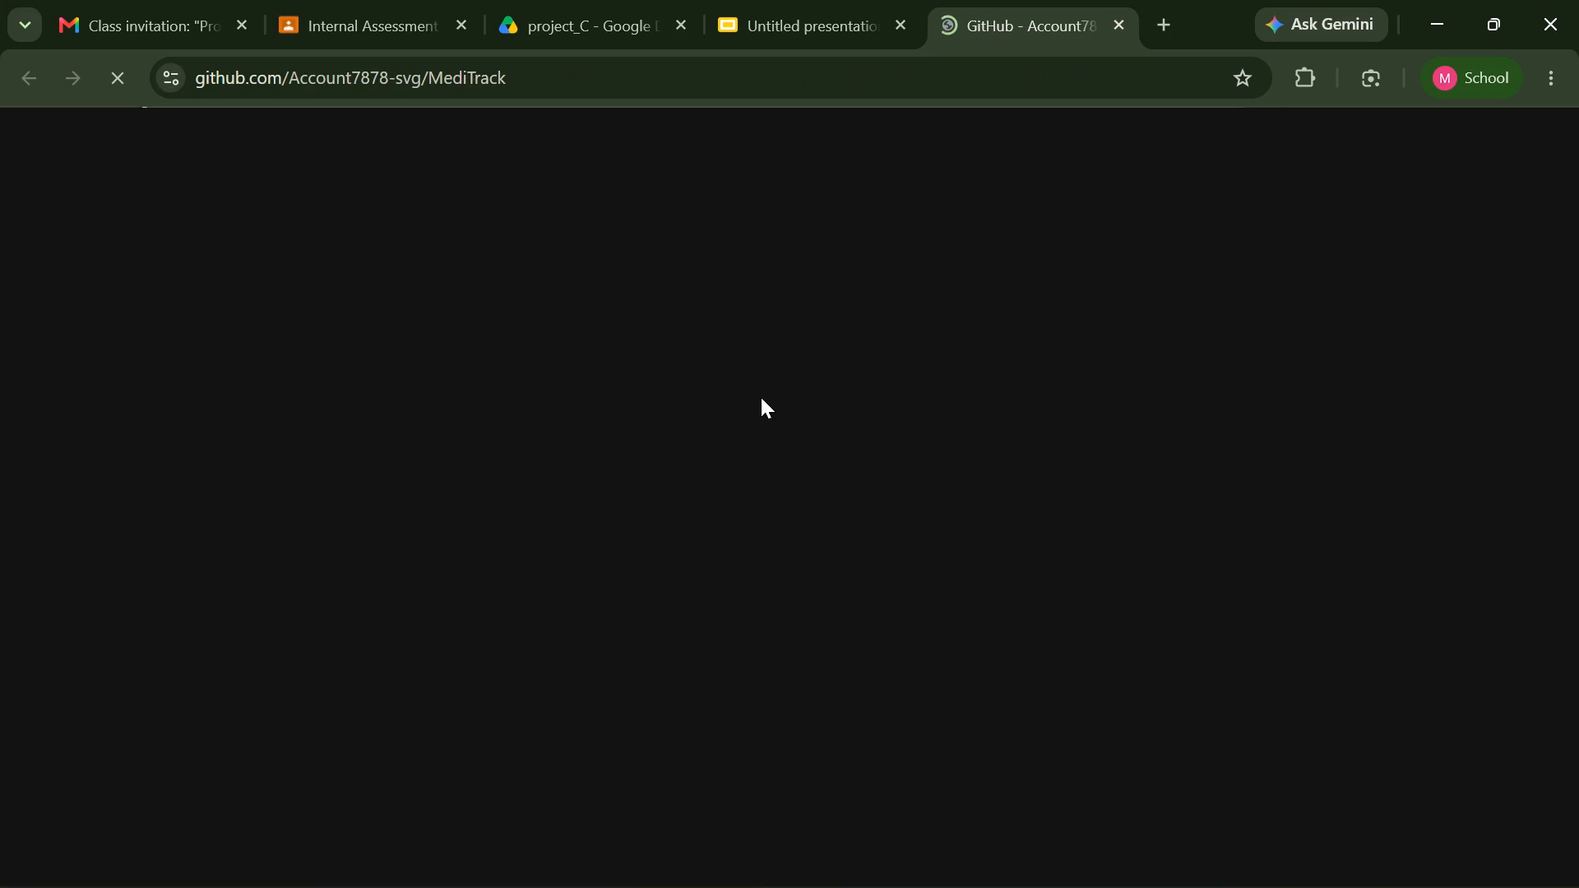
scroll(866, 412, "down", 1)
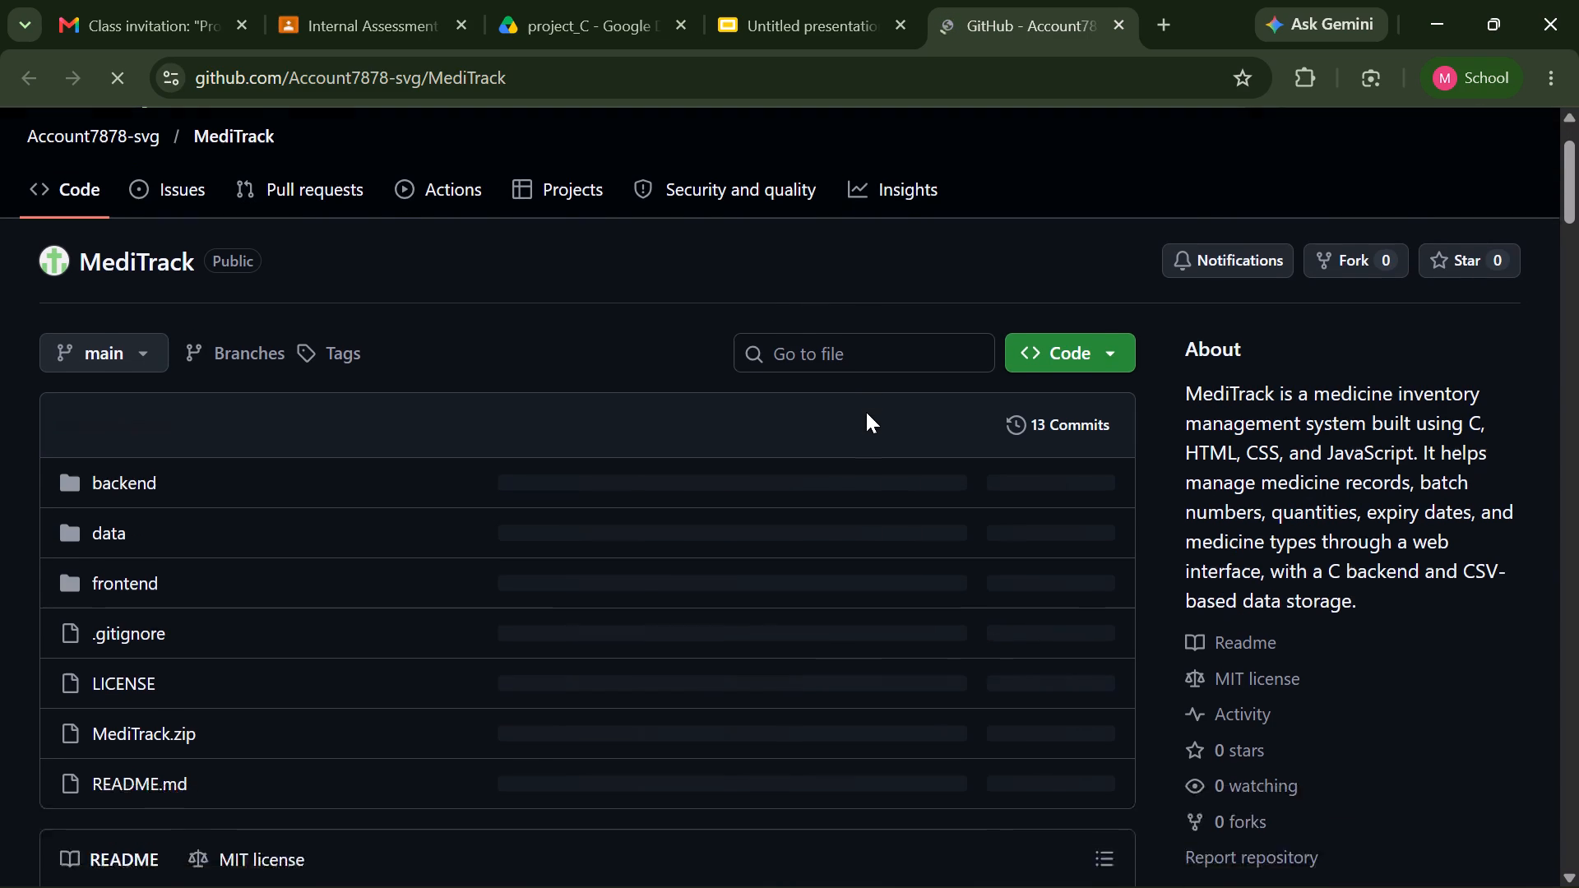
scroll(866, 412, "down", 2)
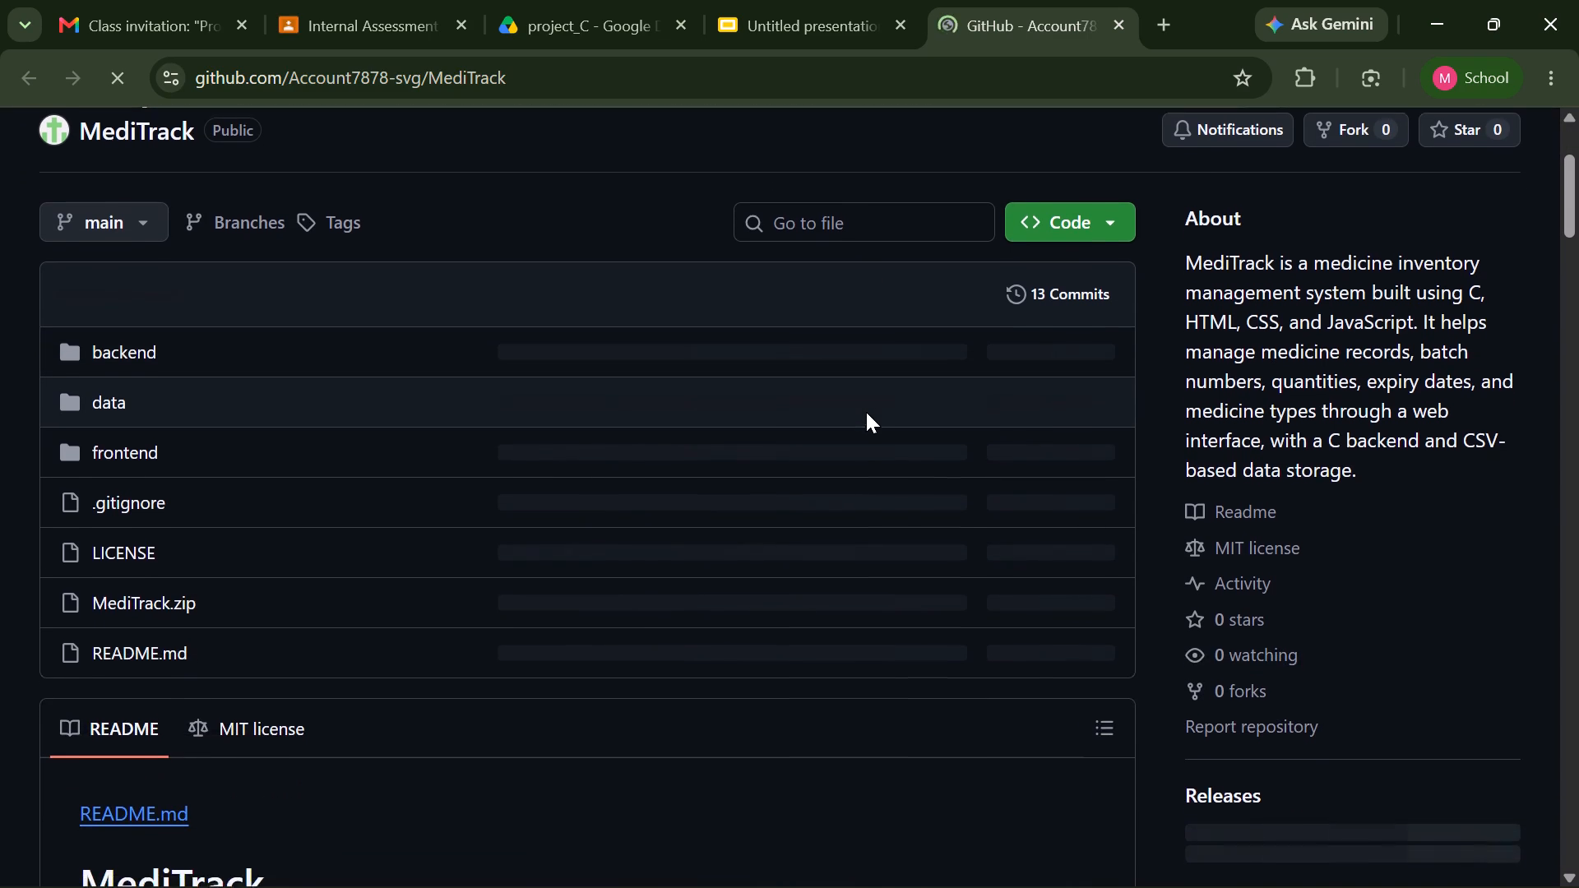
scroll(866, 412, "up", 1)
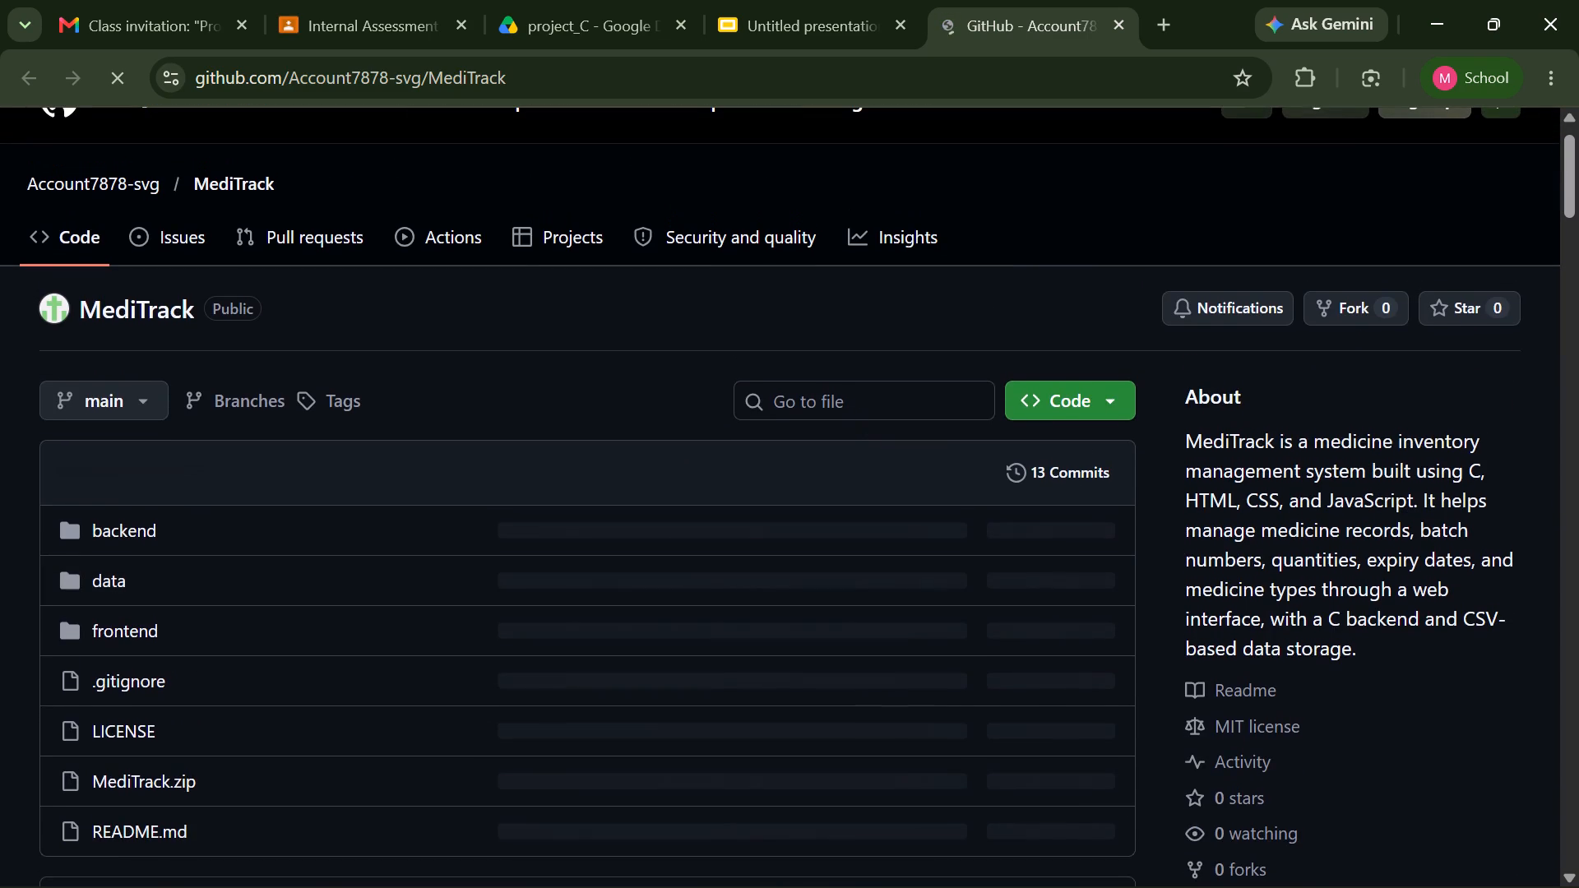
scroll(875, 518, "down", 2)
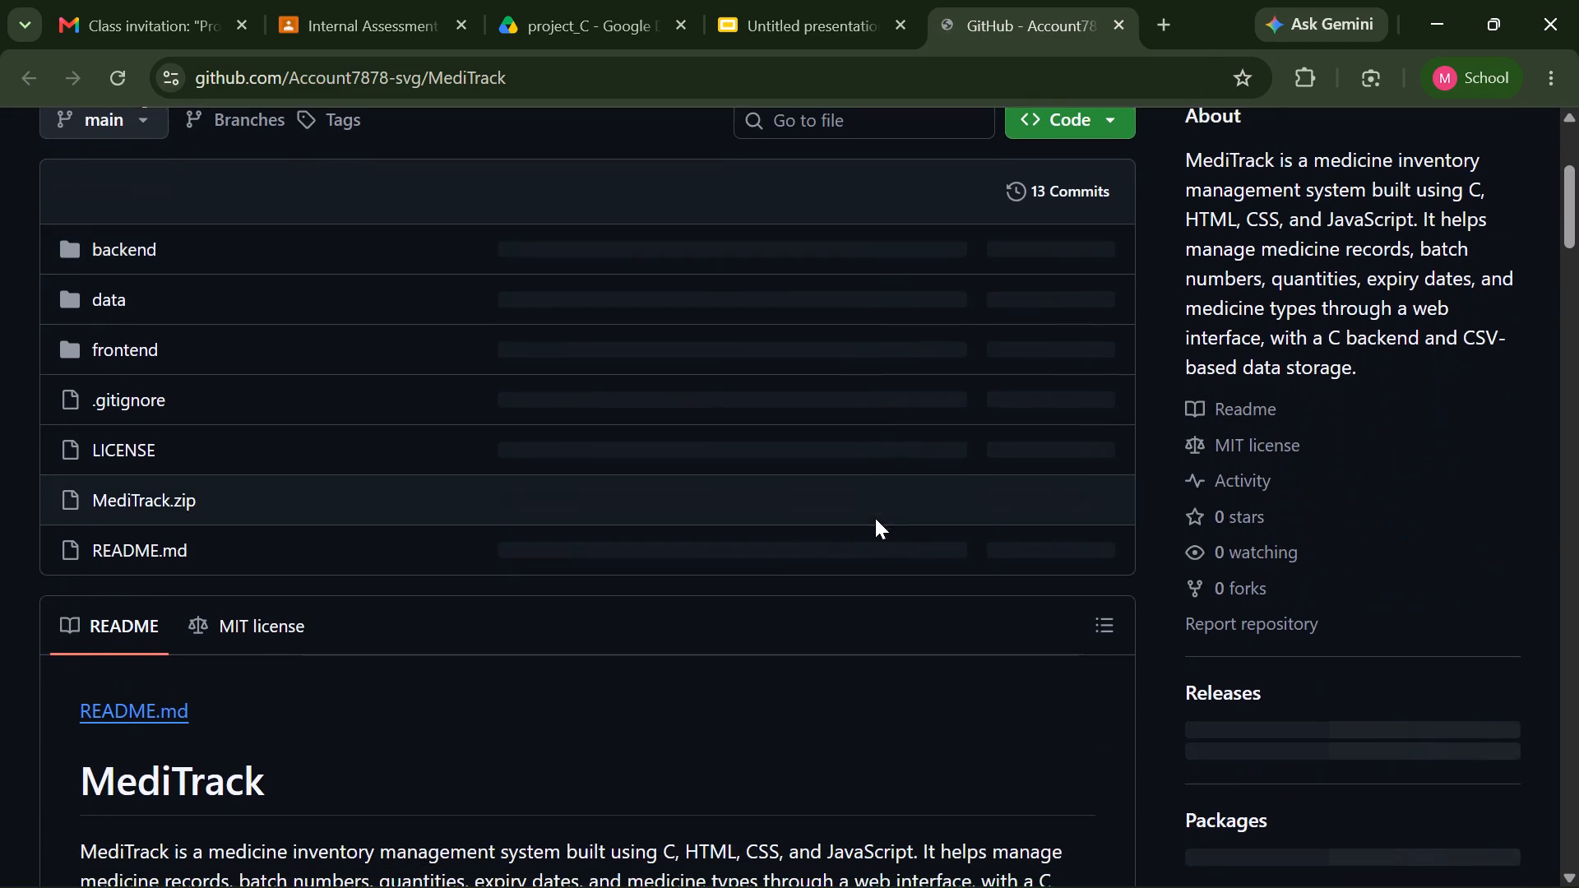
scroll(1315, 403, "down", 1)
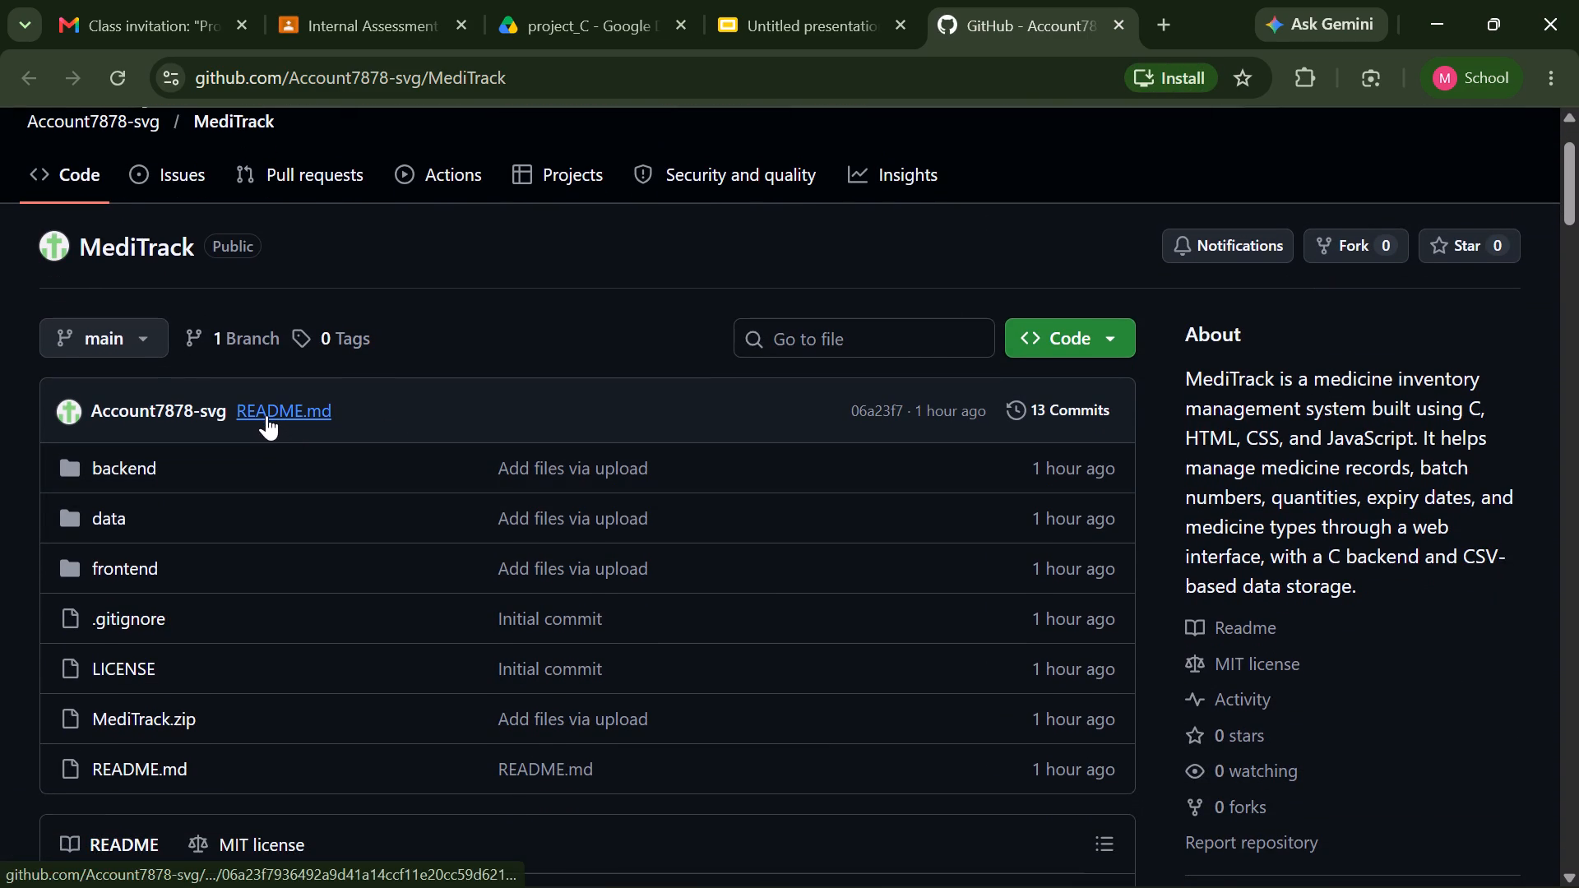
Open the repository's README.md and read its features, project files, requirements and setup steps.
left_click(136, 761)
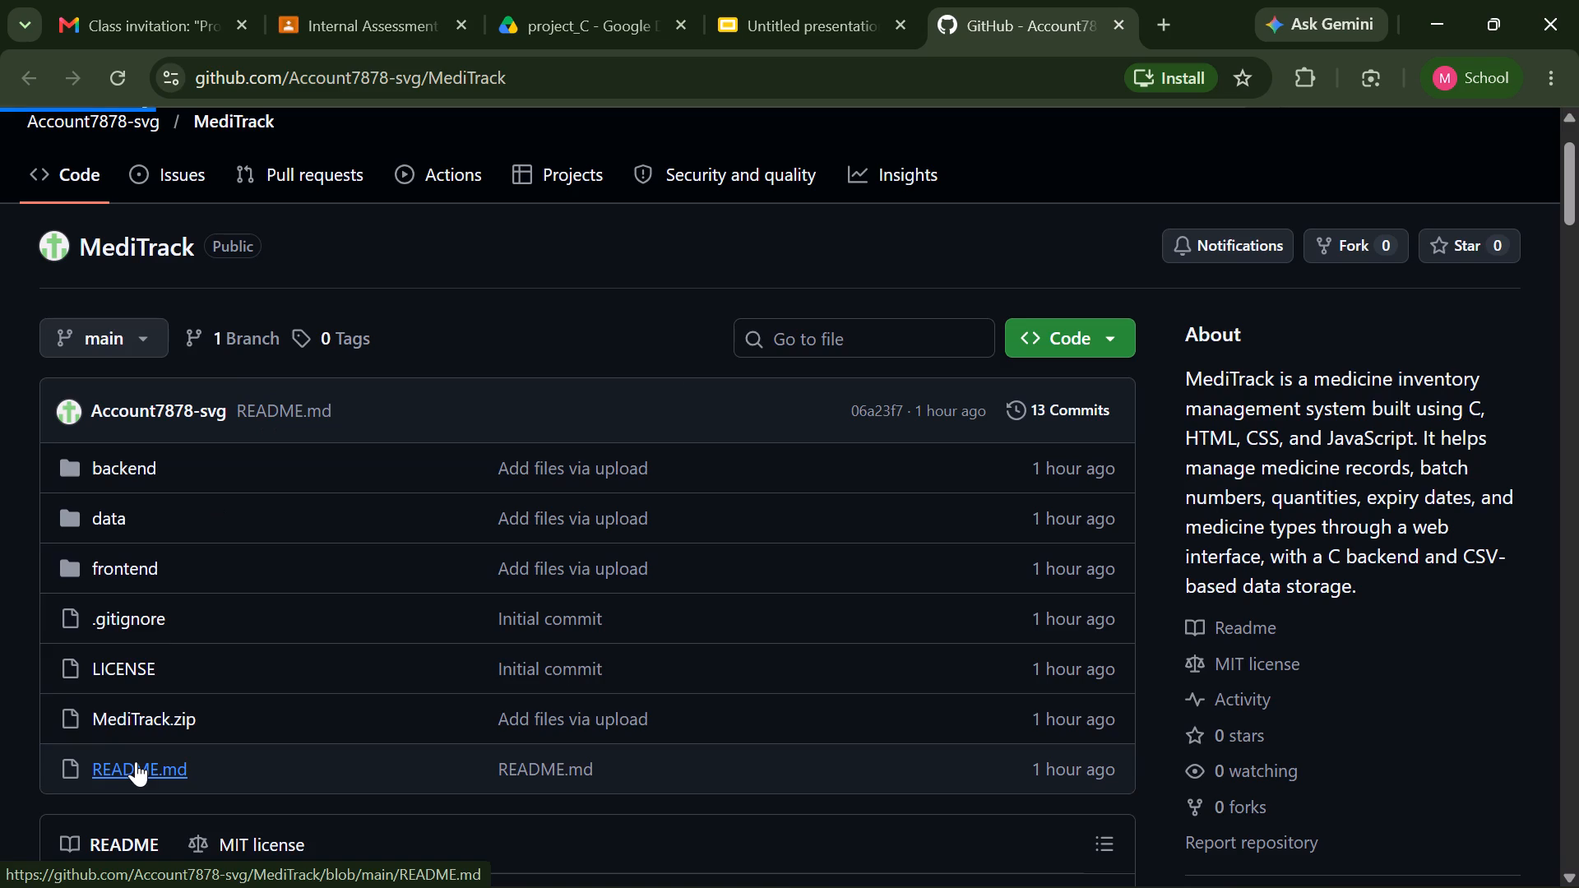
scroll(799, 592, "down", 3)
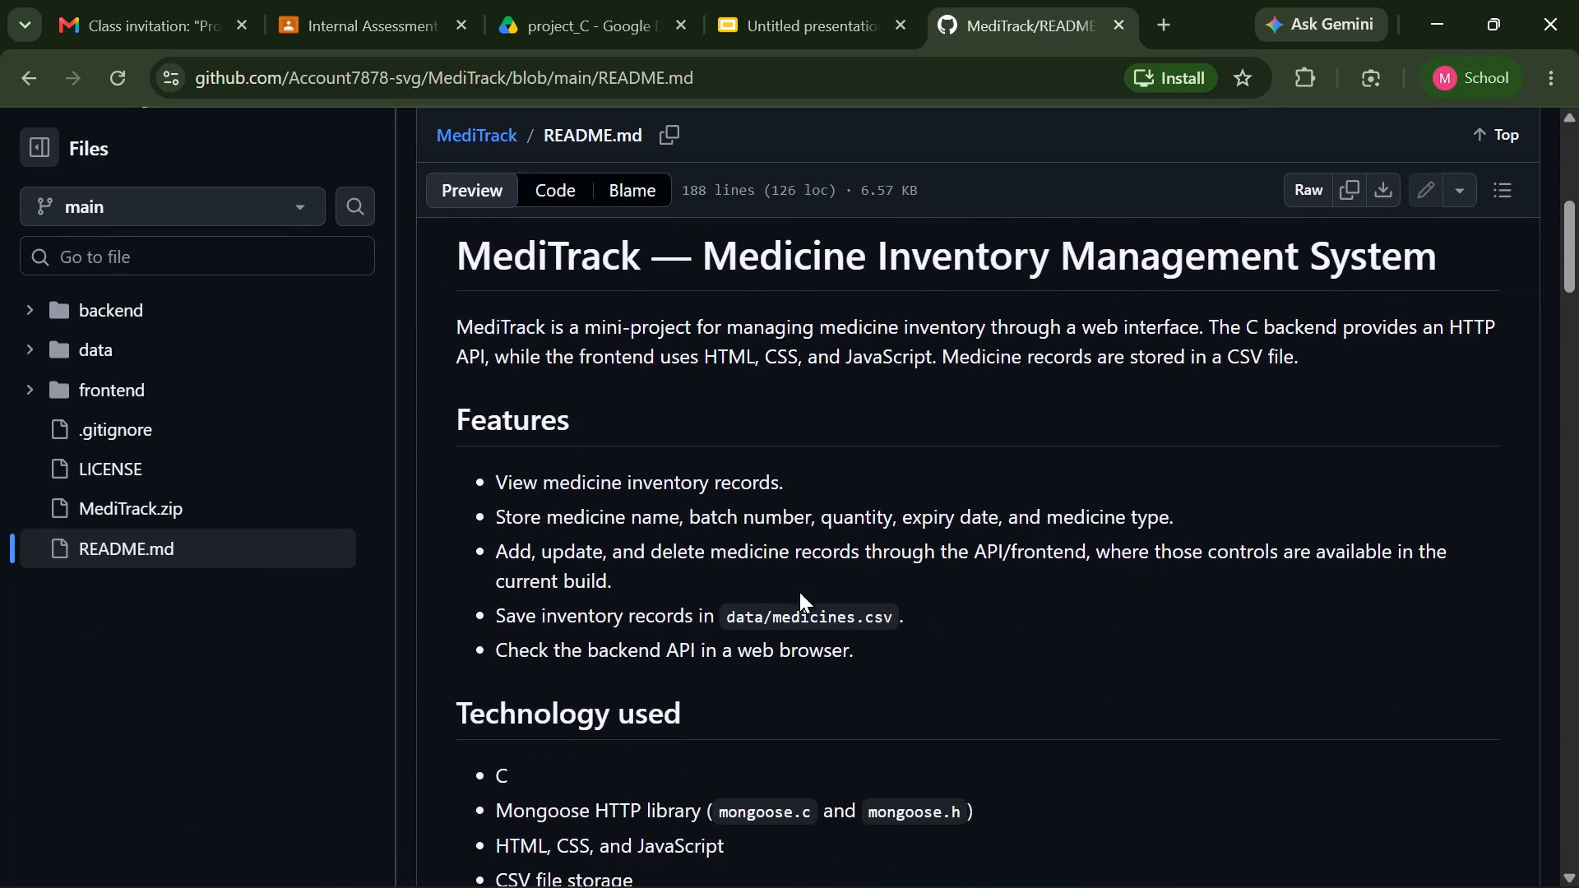
scroll(799, 592, "down", 2)
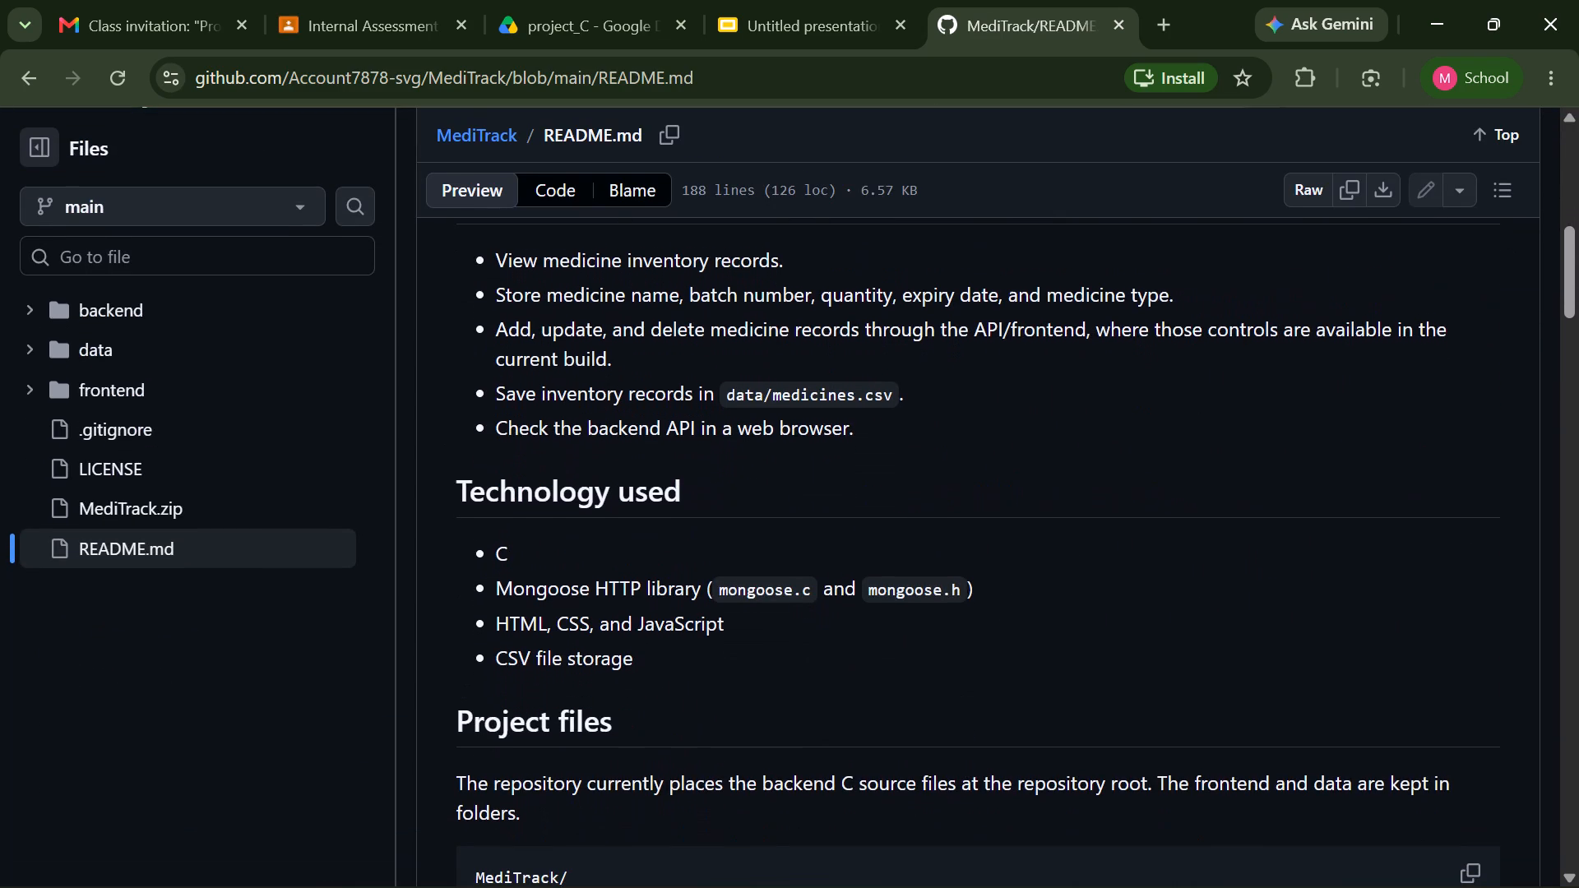
scroll(799, 592, "down", 1)
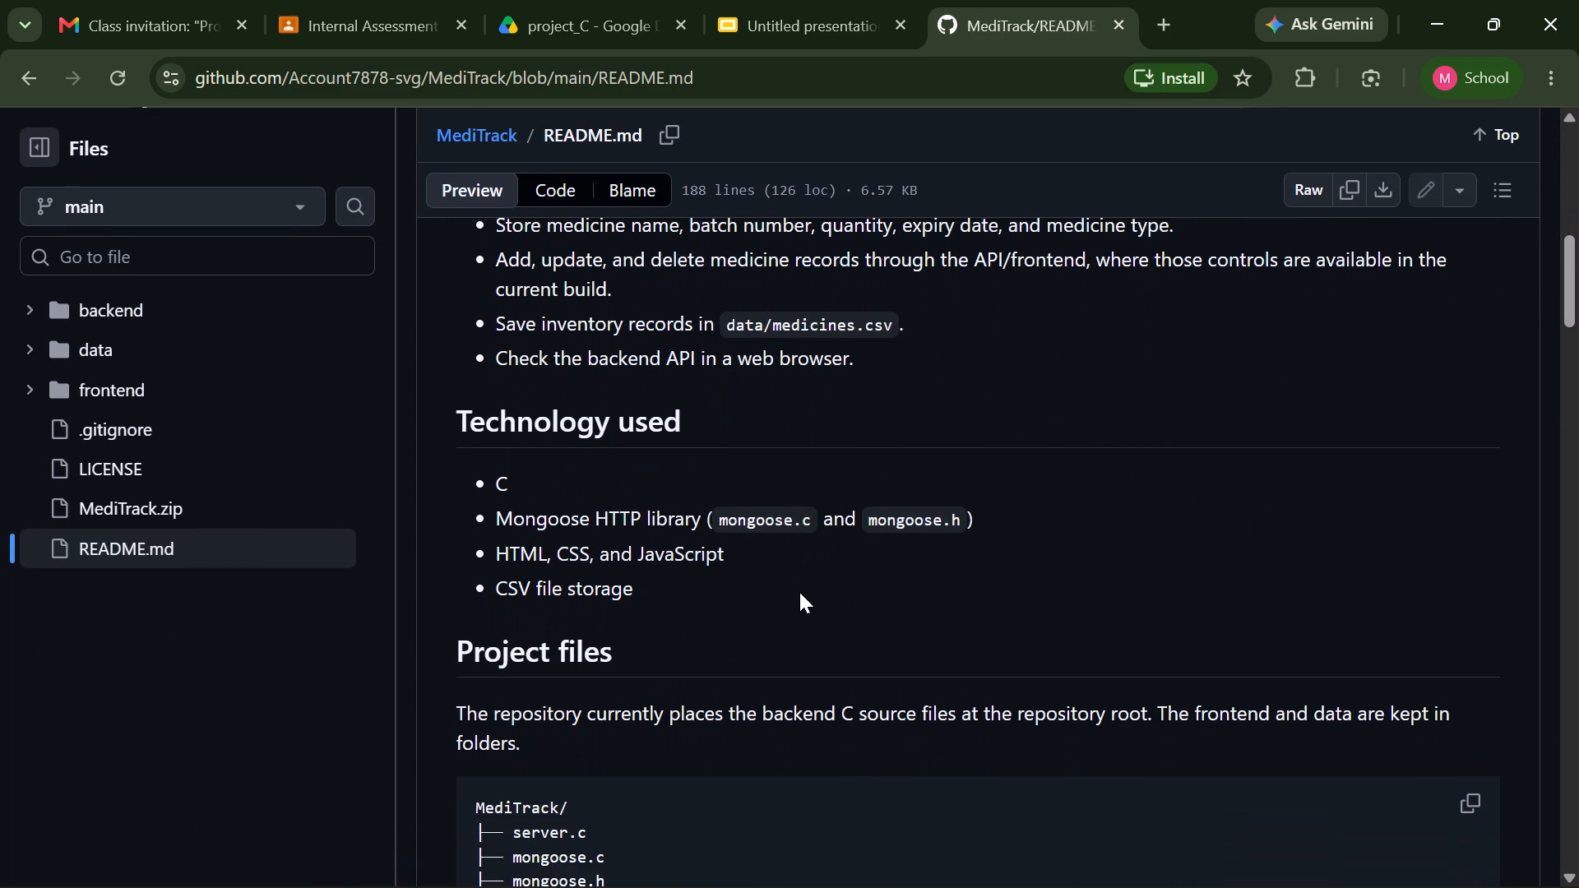
left_click_drag(802, 595, 956, 779)
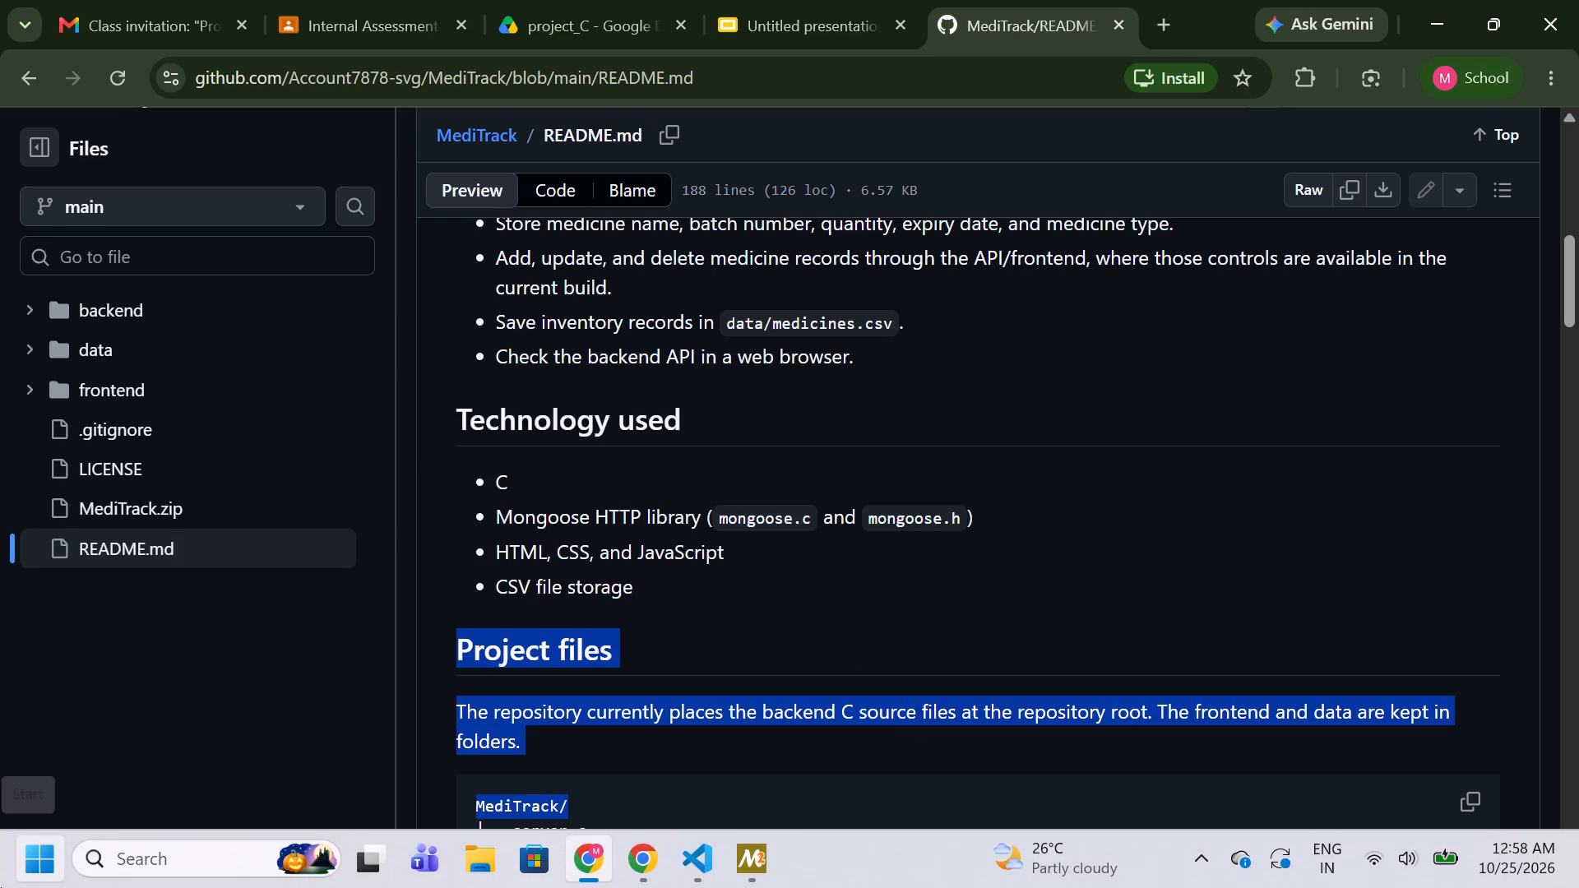
left_click(111, 793)
scroll(1375, 456, "down", 4)
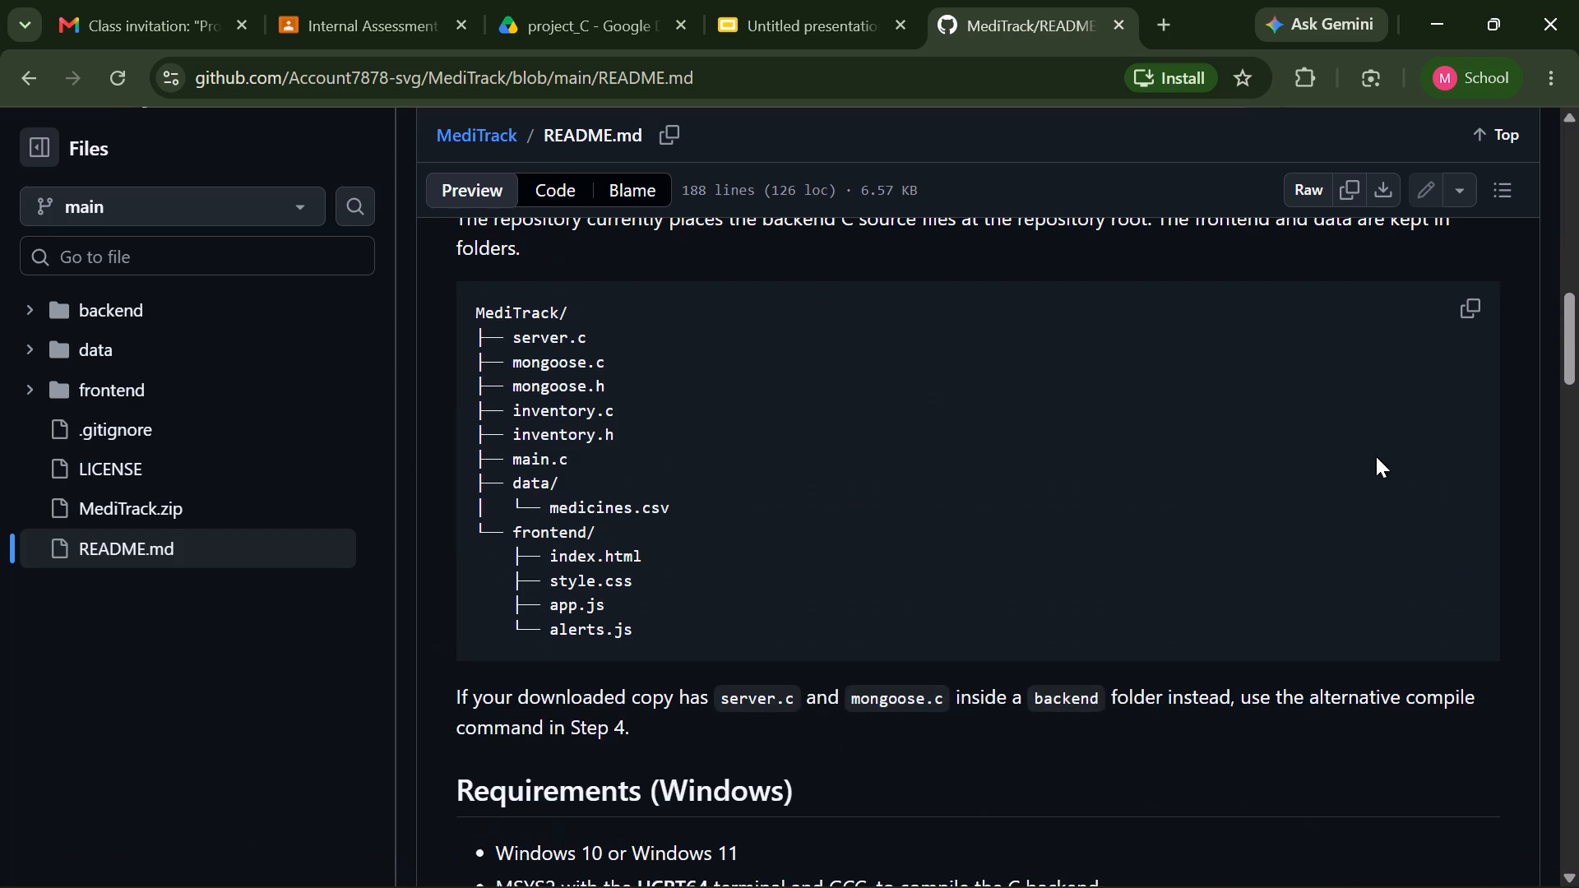
scroll(1315, 524, "down", 4)
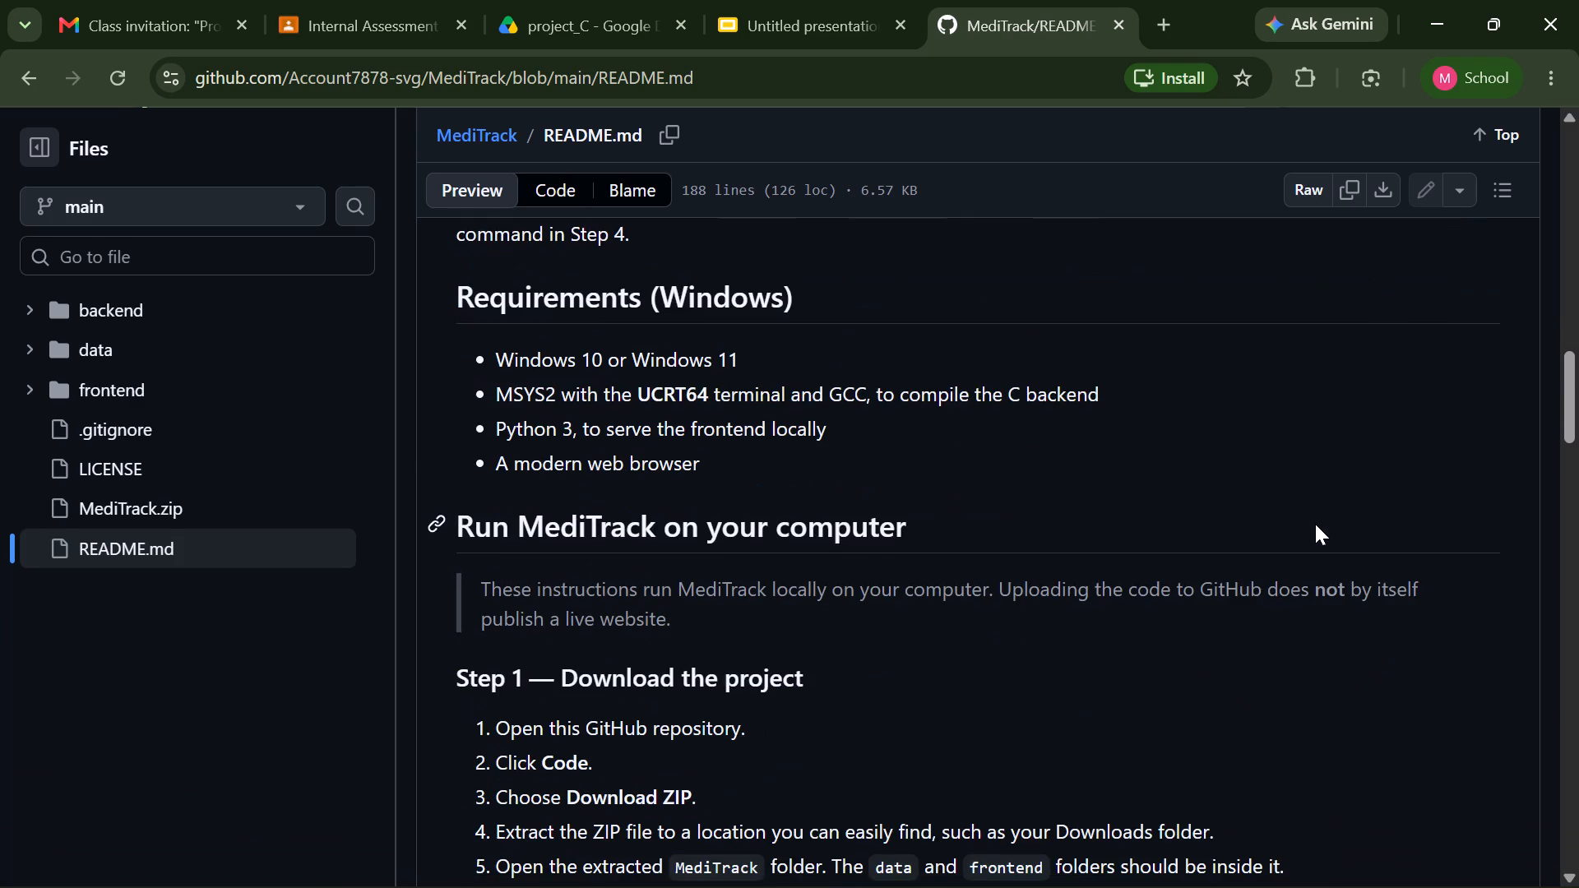
scroll(1315, 524, "down", 1)
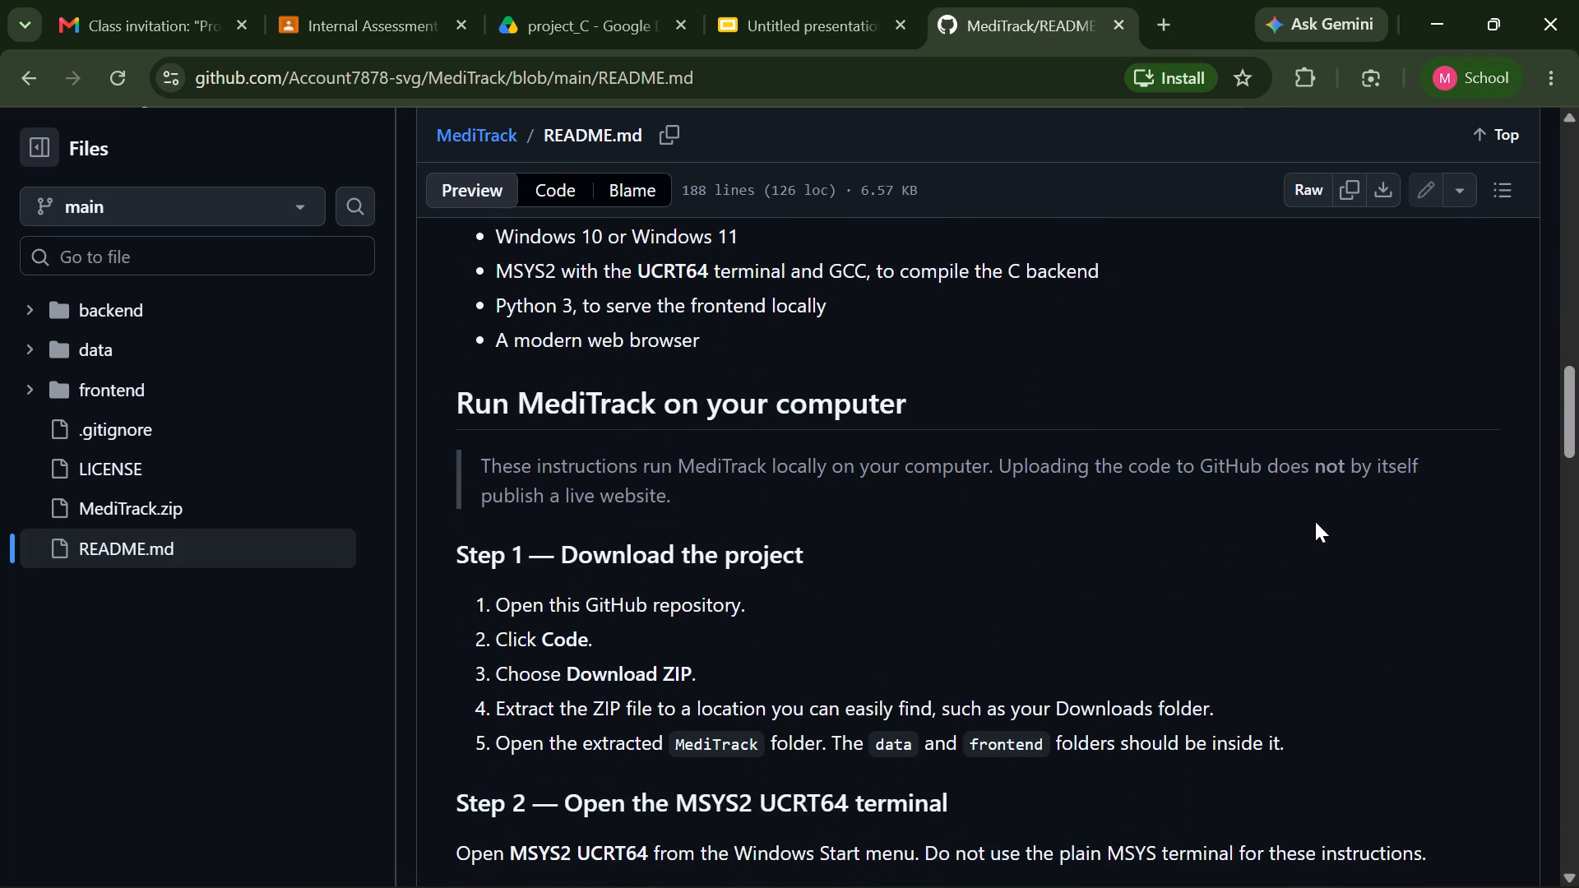
scroll(1315, 521, "down", 4)
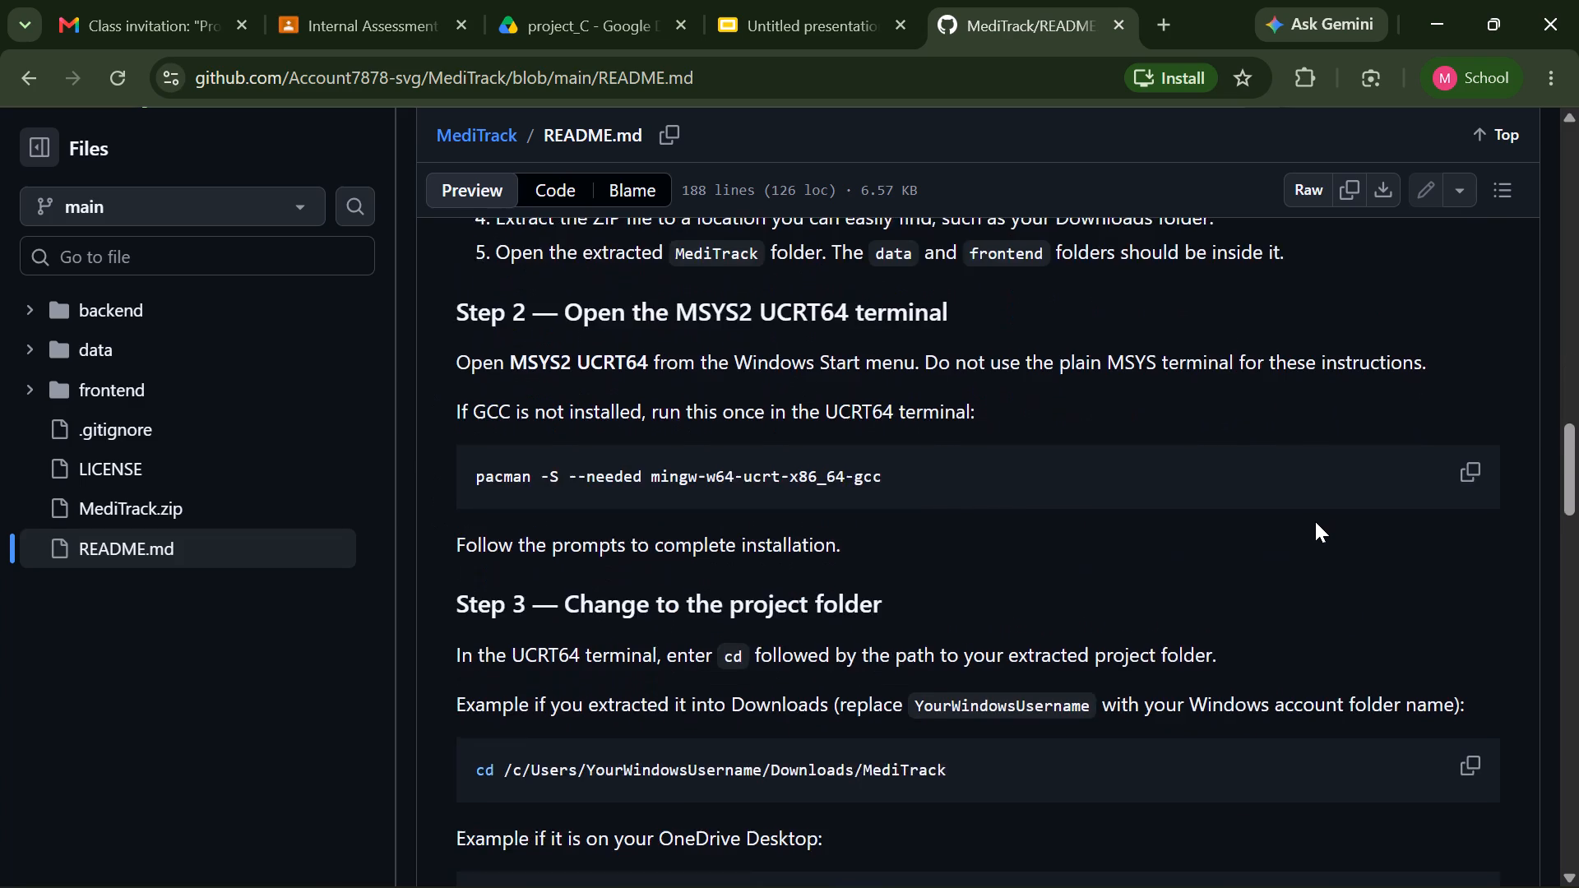
scroll(1315, 521, "down", 3)
left_click(1185, 410)
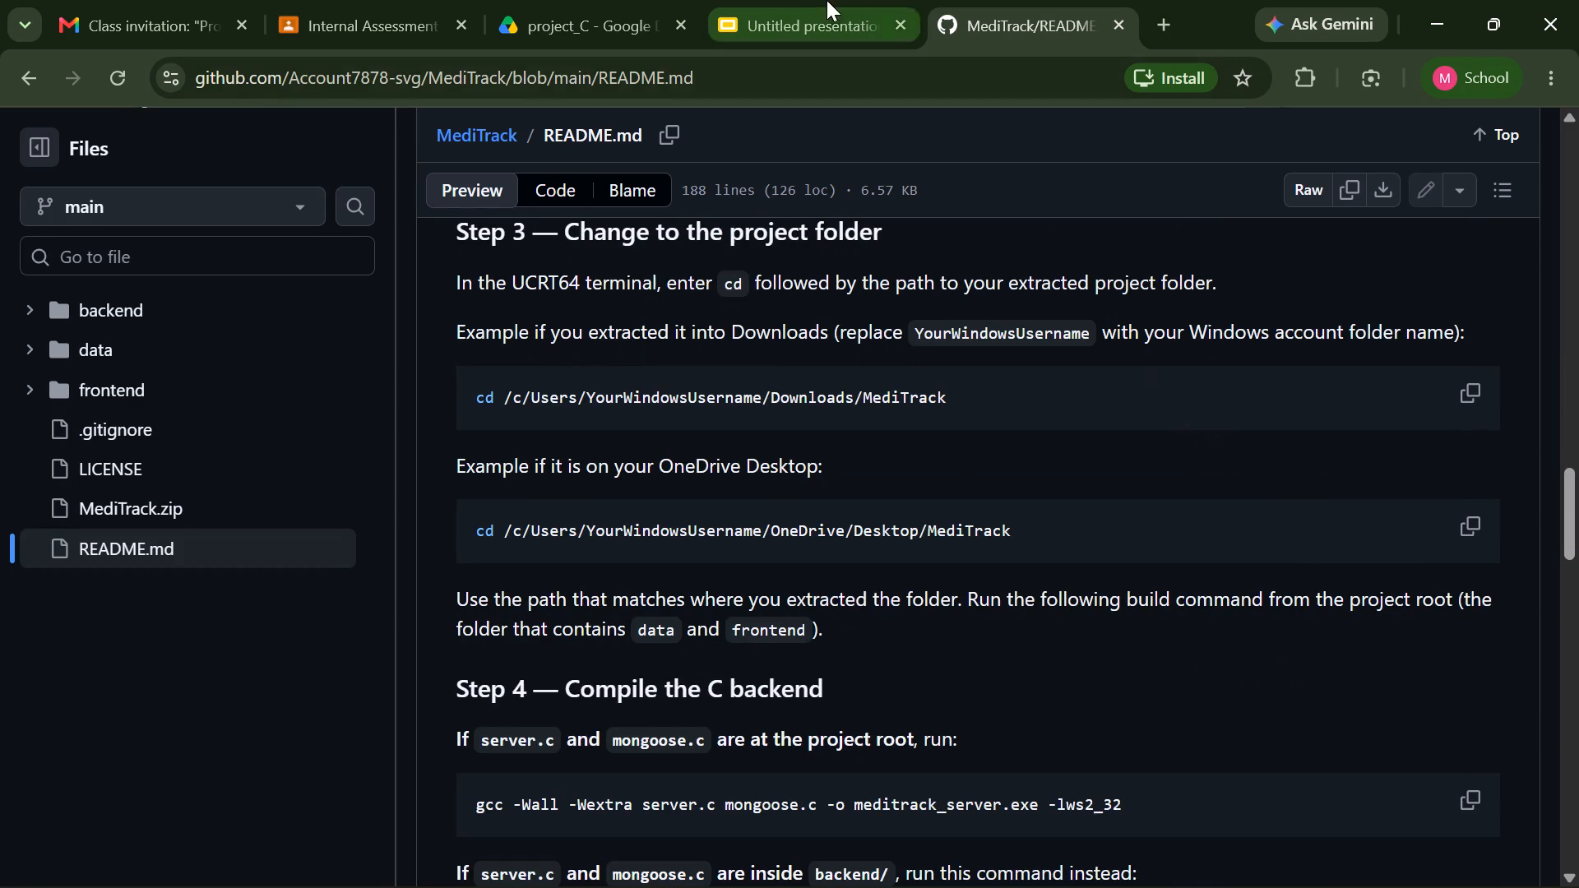
Delete the stray "i" after the MediTrack link on the slide, add a line break there and dismiss the slide-enhancement suggestion.
left_click(827, 0)
left_click(1118, 590)
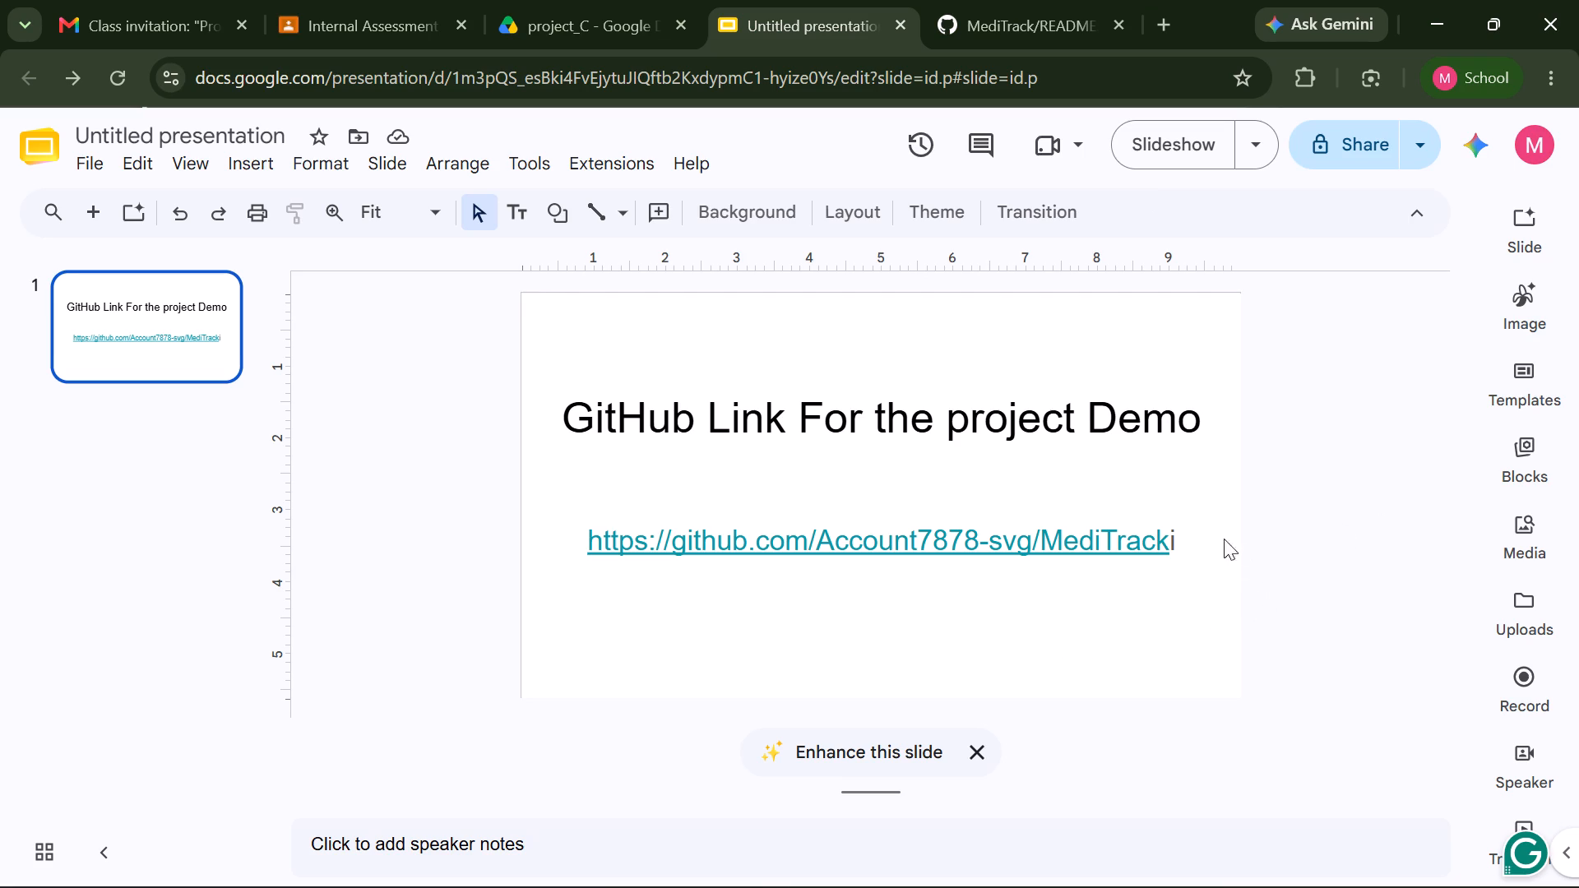
left_click(1189, 536)
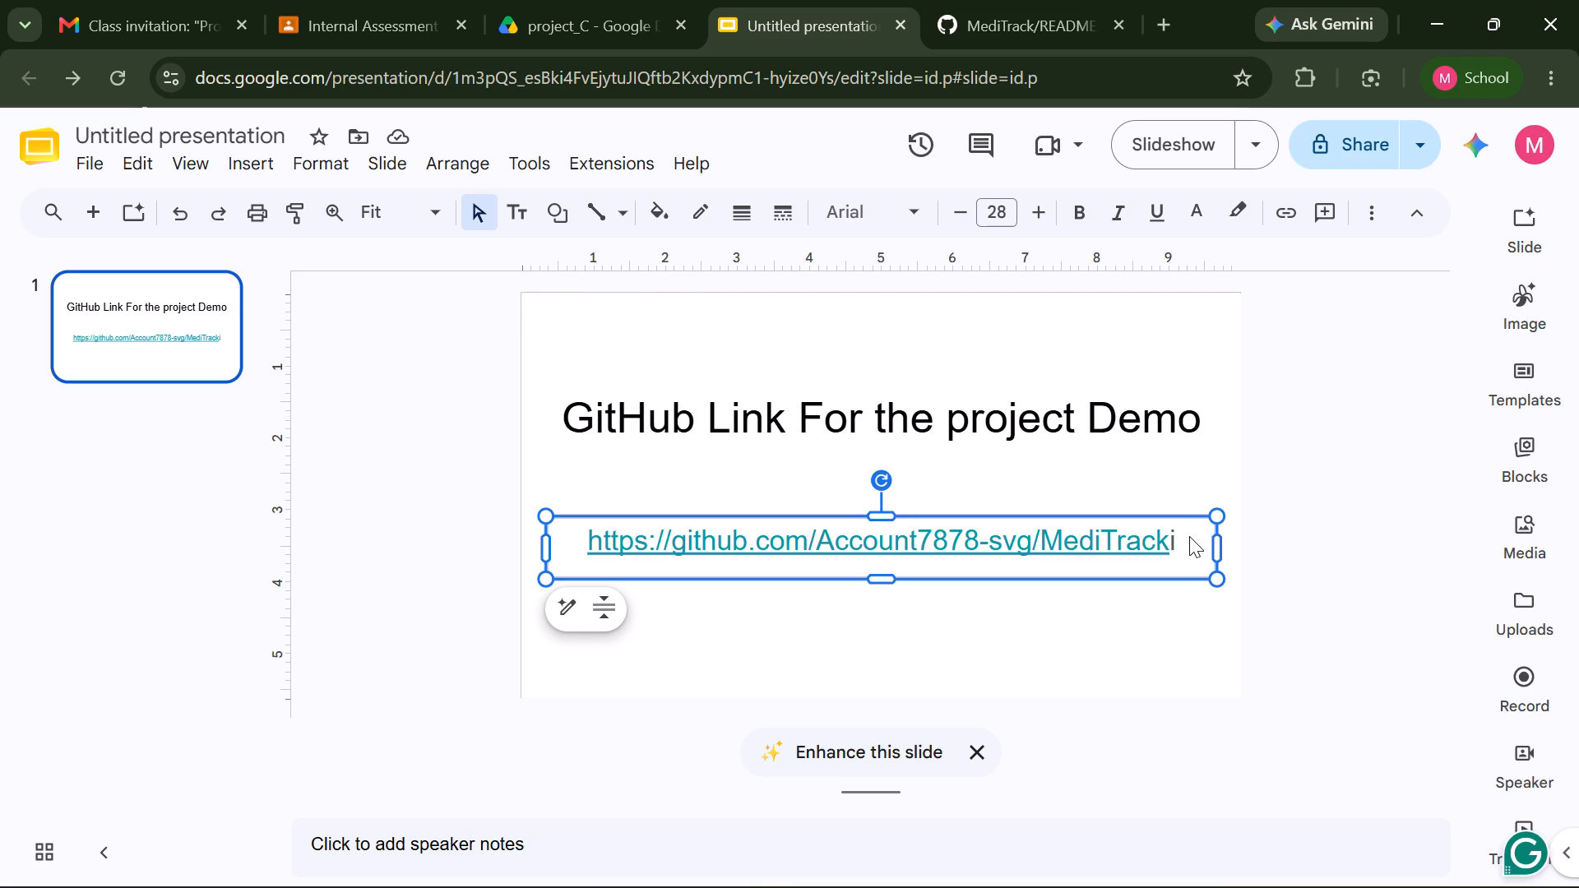
left_click(1198, 539)
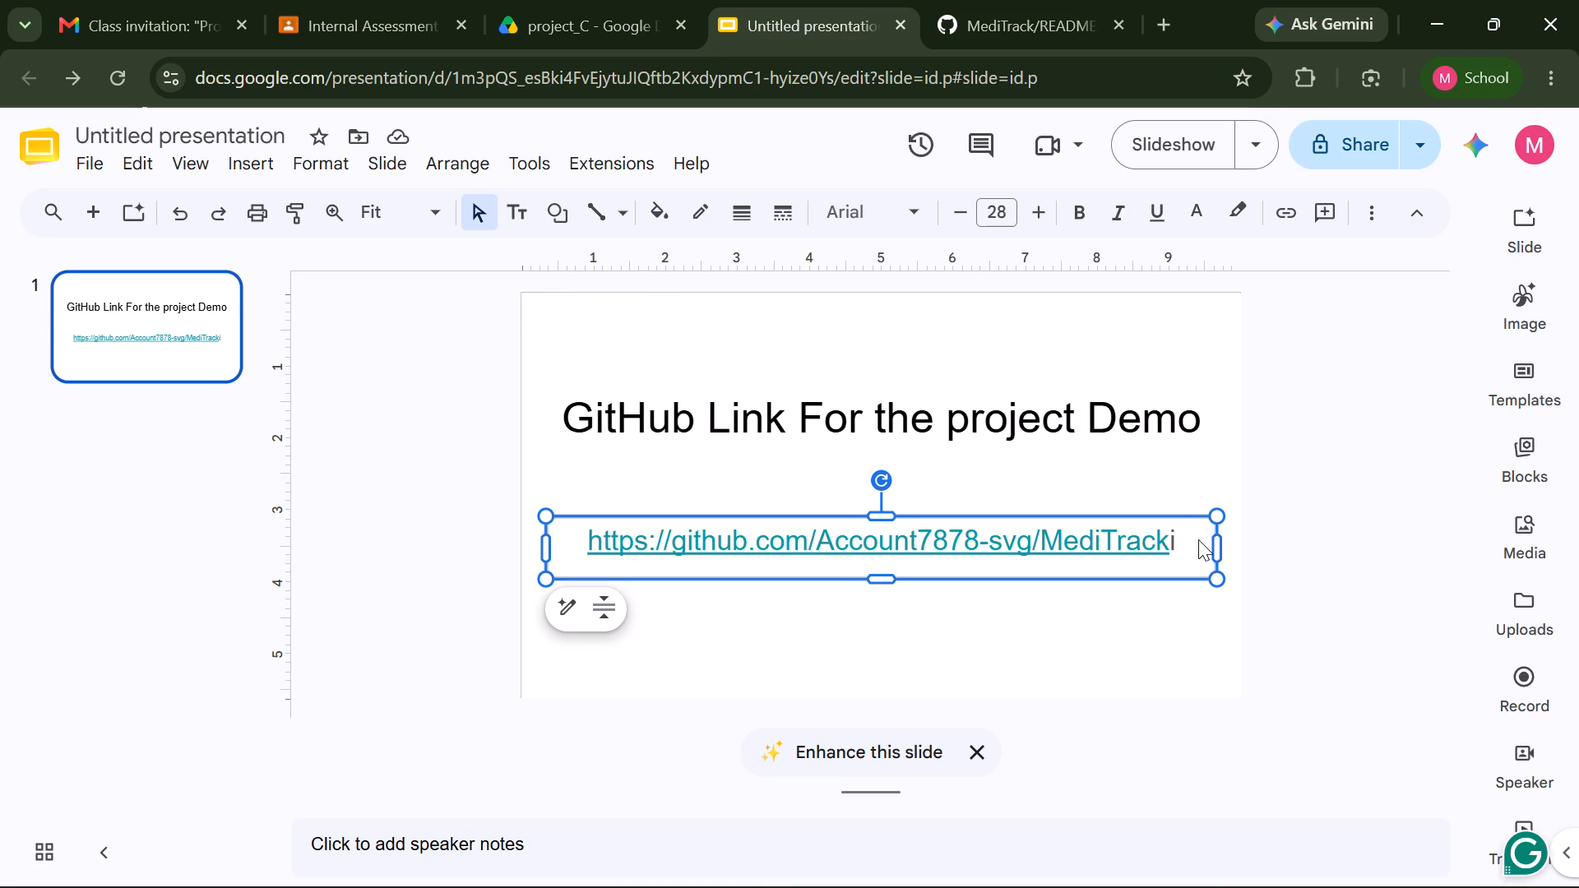
double_click(1198, 539)
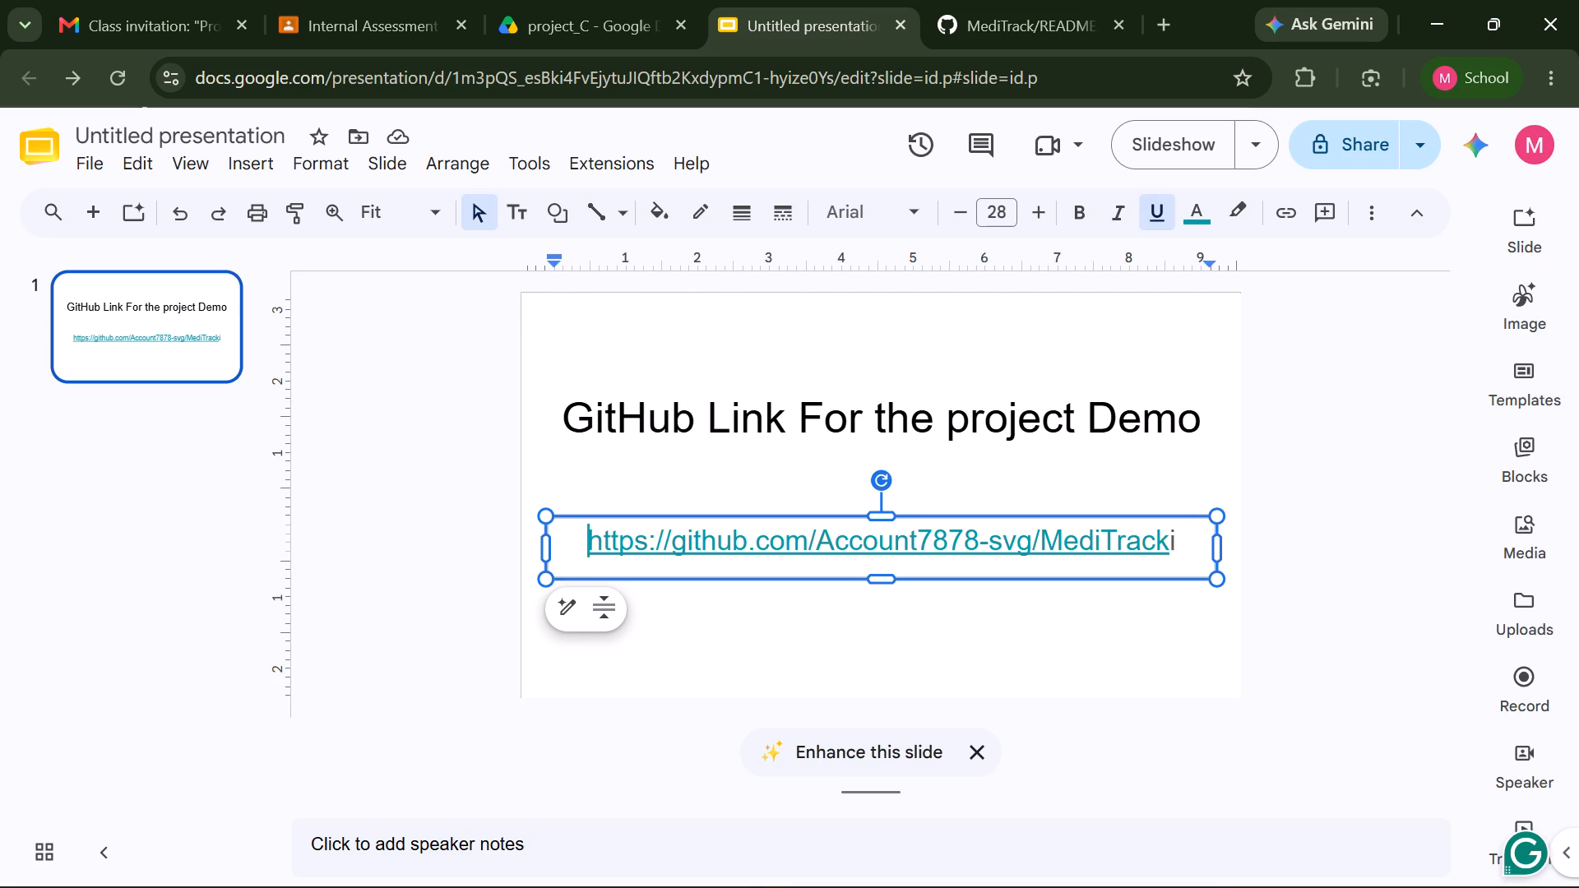
key("ctrl+Right")
key("ctrl+Right")
key("ctrl+Right")
key("ctrl+Right")
key("ctrl+Right")
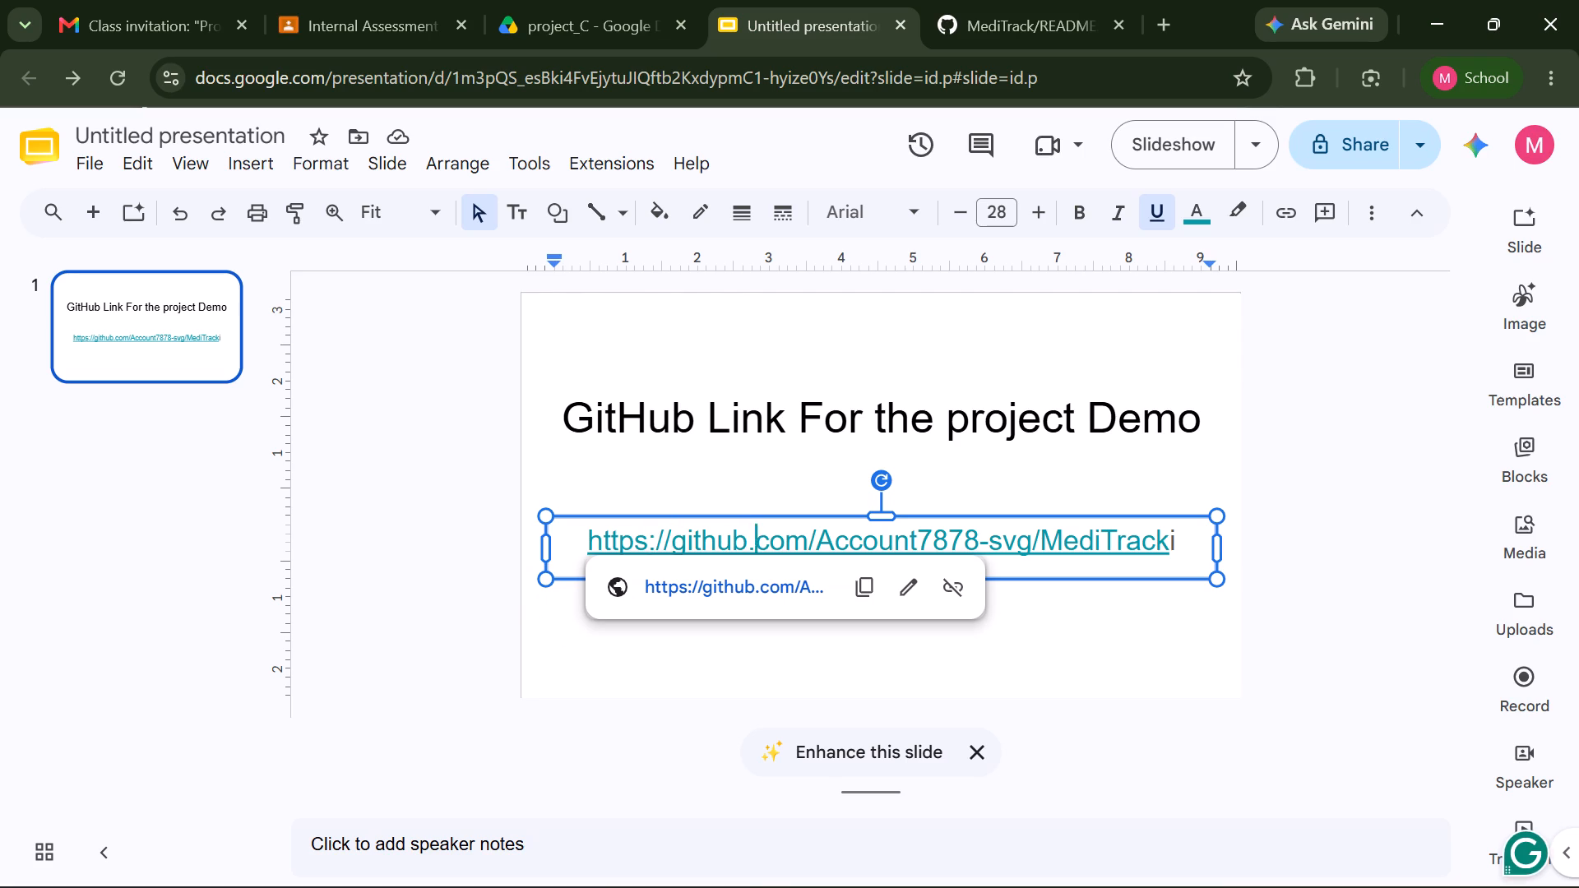
key("ctrl+Right")
key("ctrl+Right")
key("ctrl+Right")
key("ctrl+Right")
key("ctrl+Right")
key("ctrl+Right")
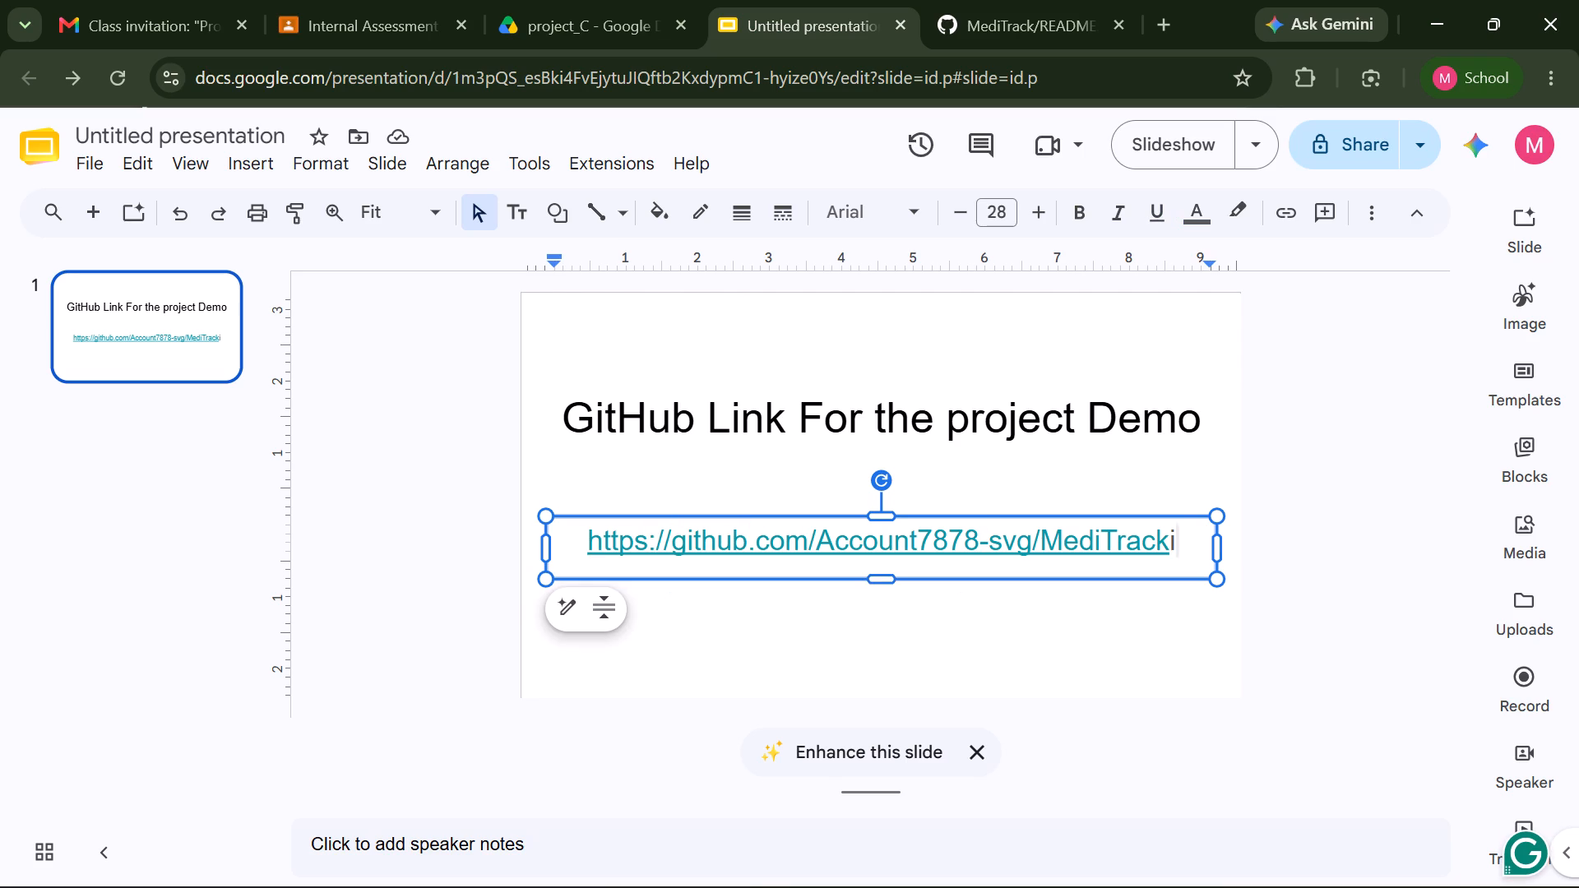
key("BackSpace")
key("Return")
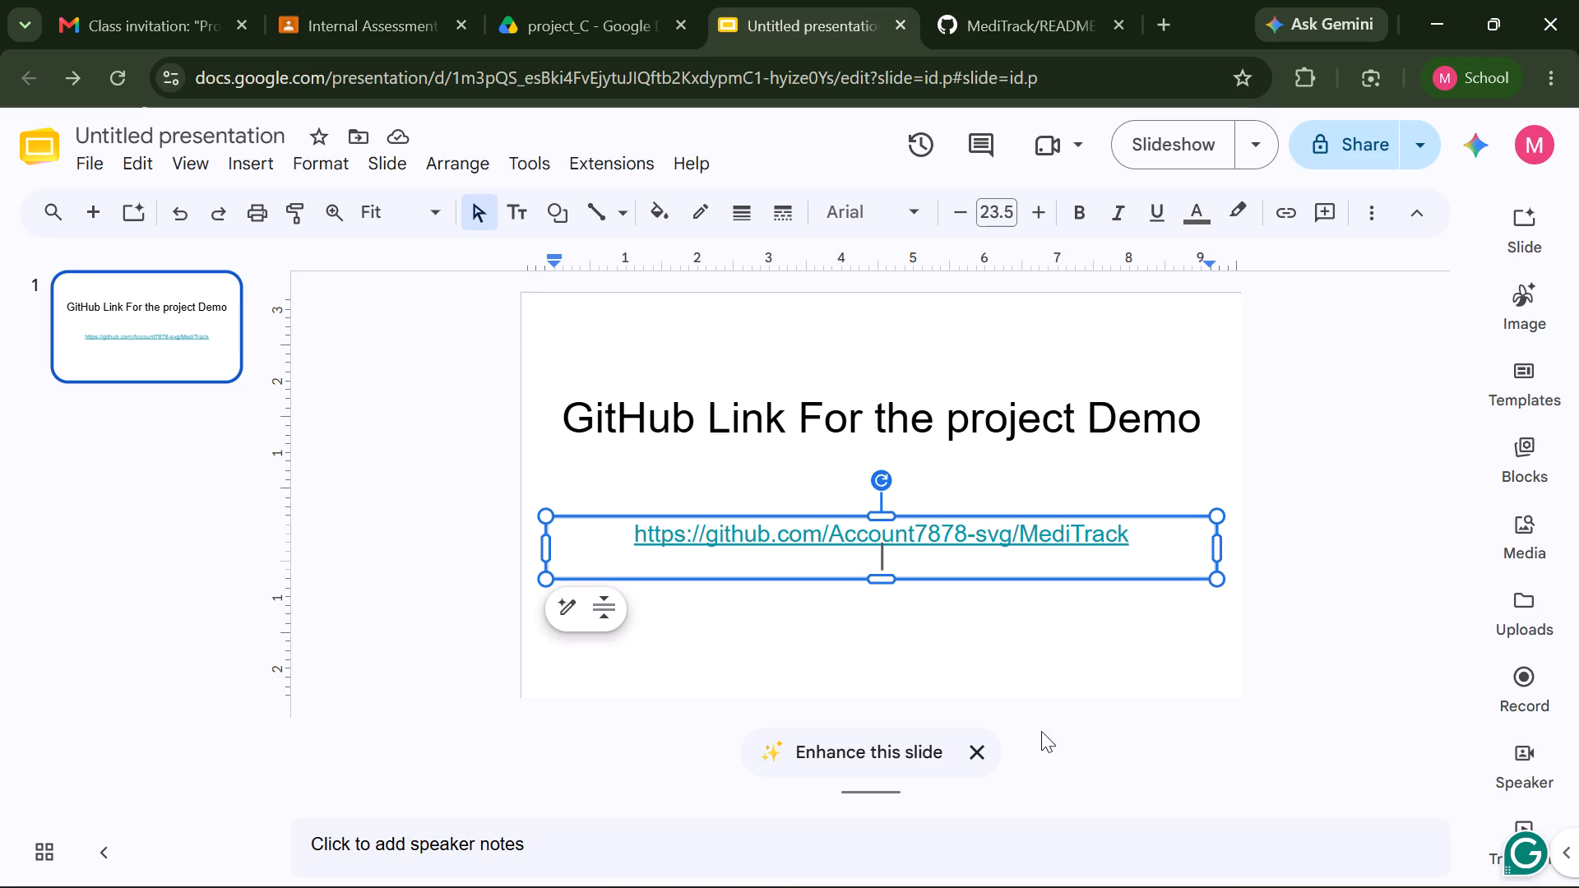
left_click(984, 742)
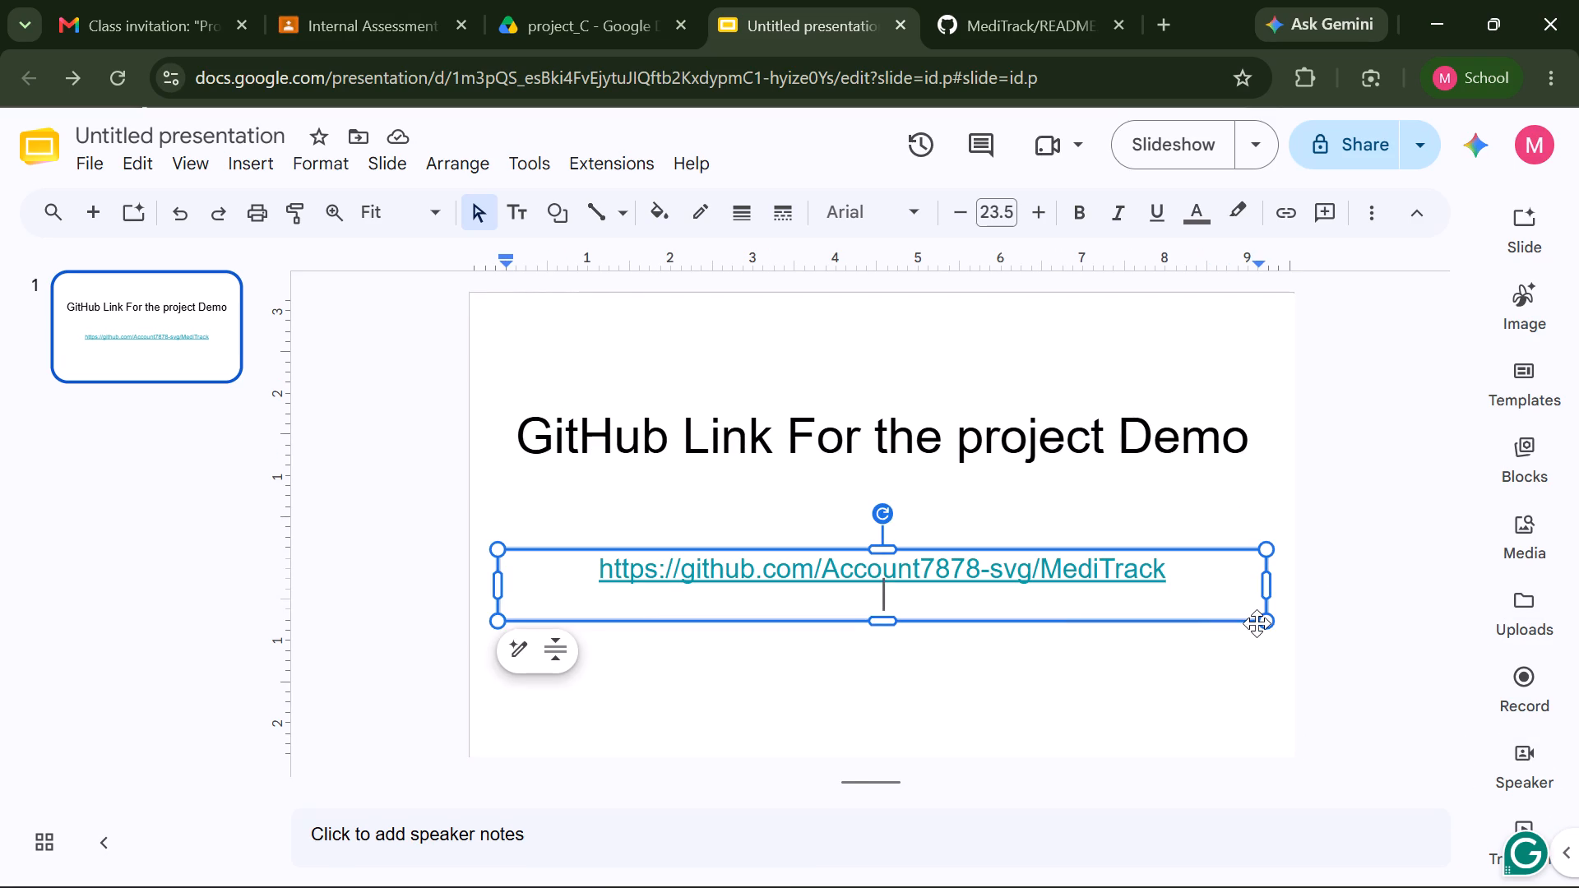
left_click(1192, 696)
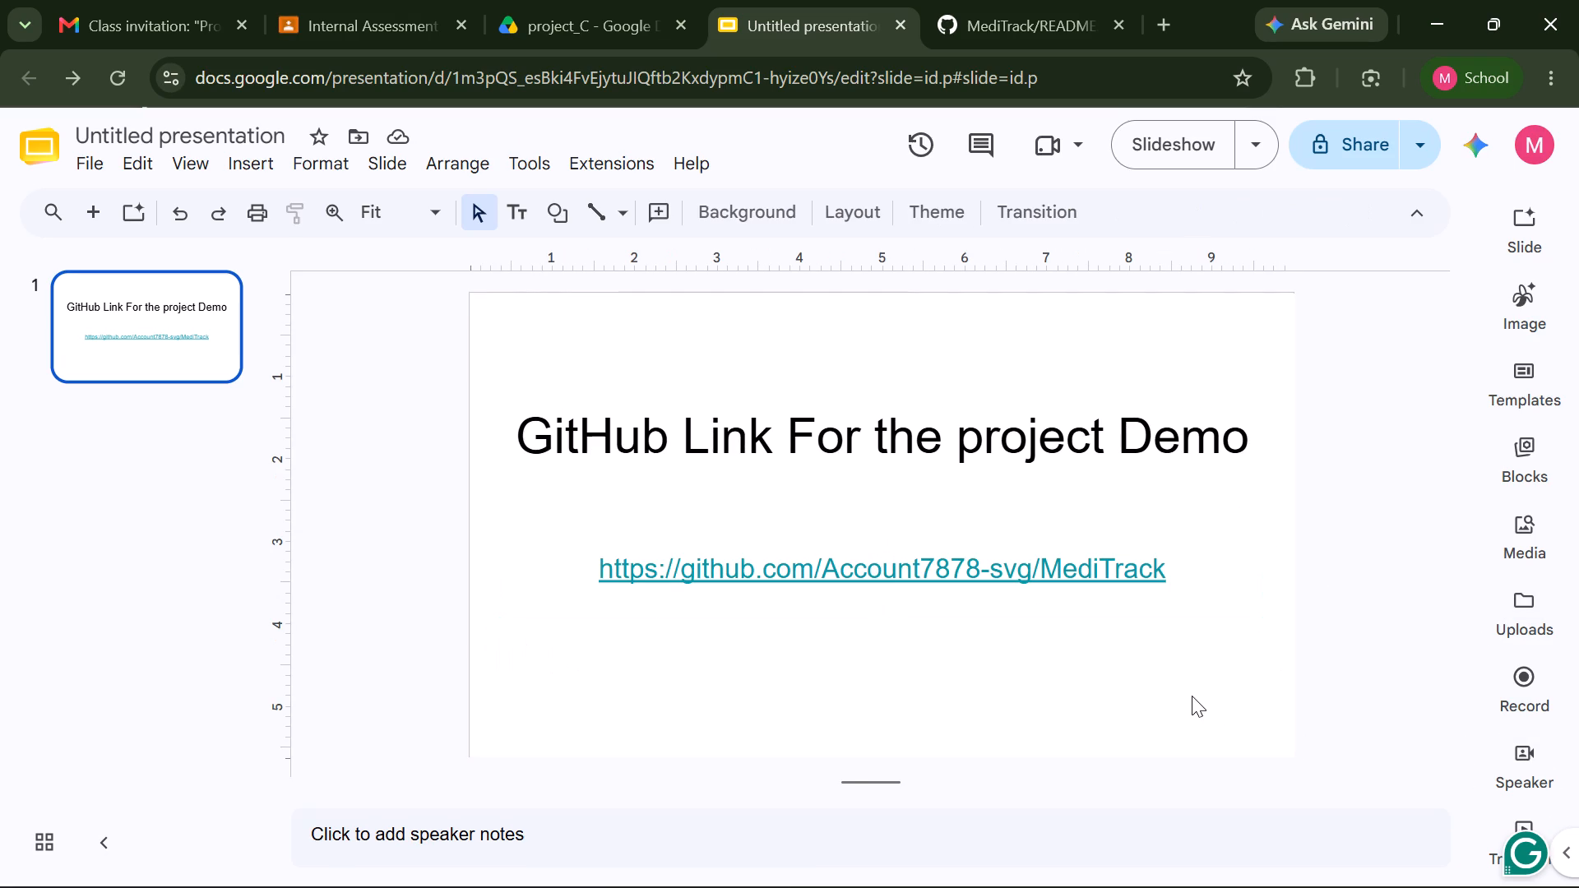
Save the presentation and download it as a PDF document.
key("ctrl+s")
left_click(1192, 696, "ctrl")
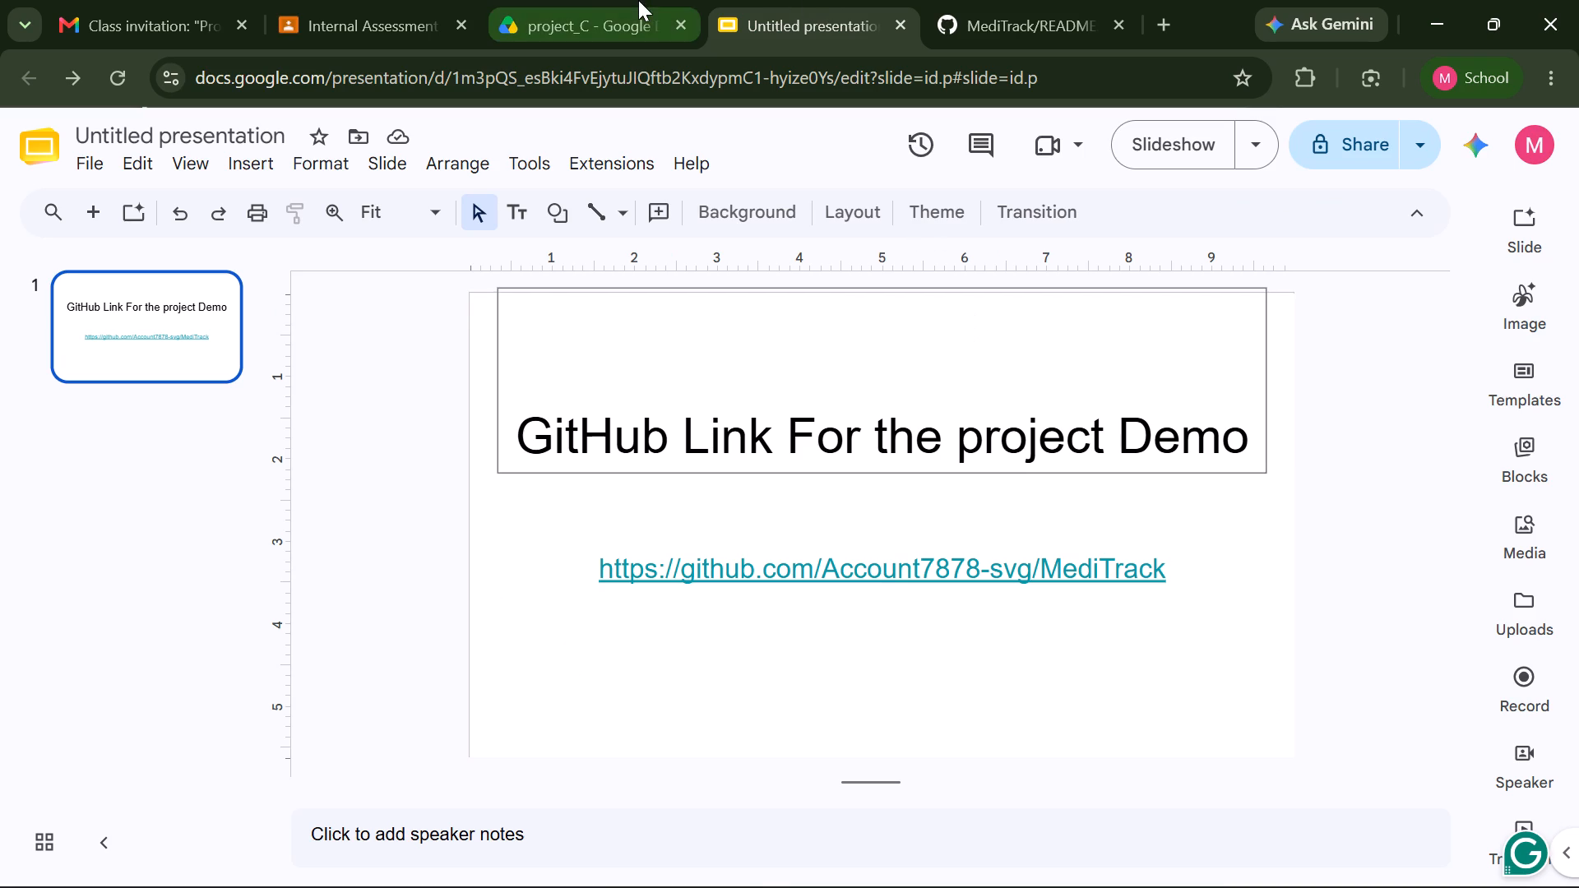
left_click(106, 159)
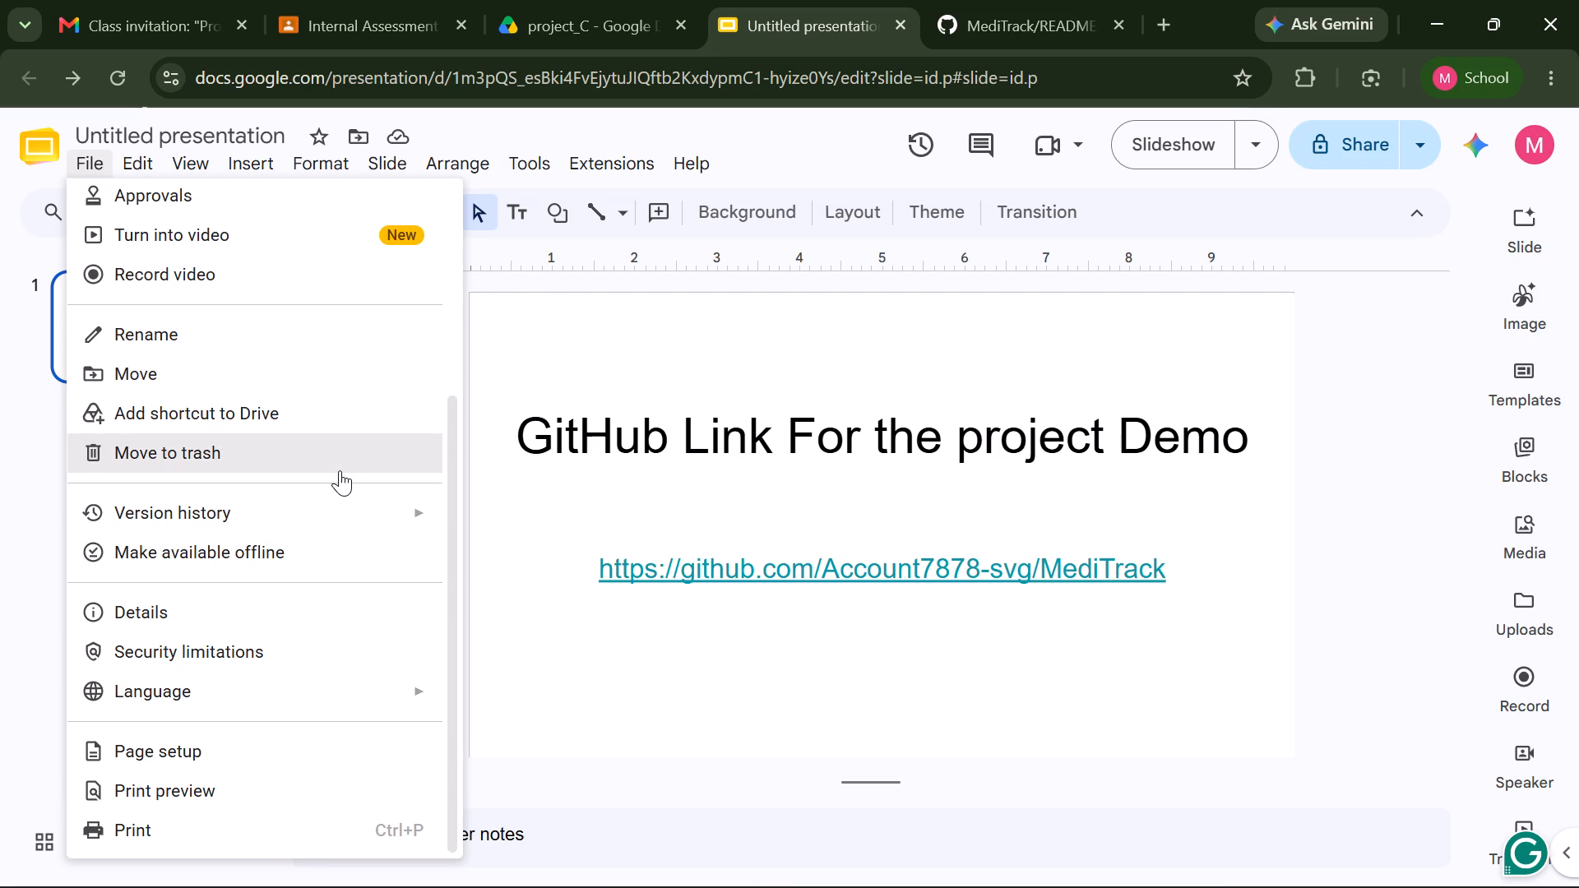
key("ctrl+shift+s")
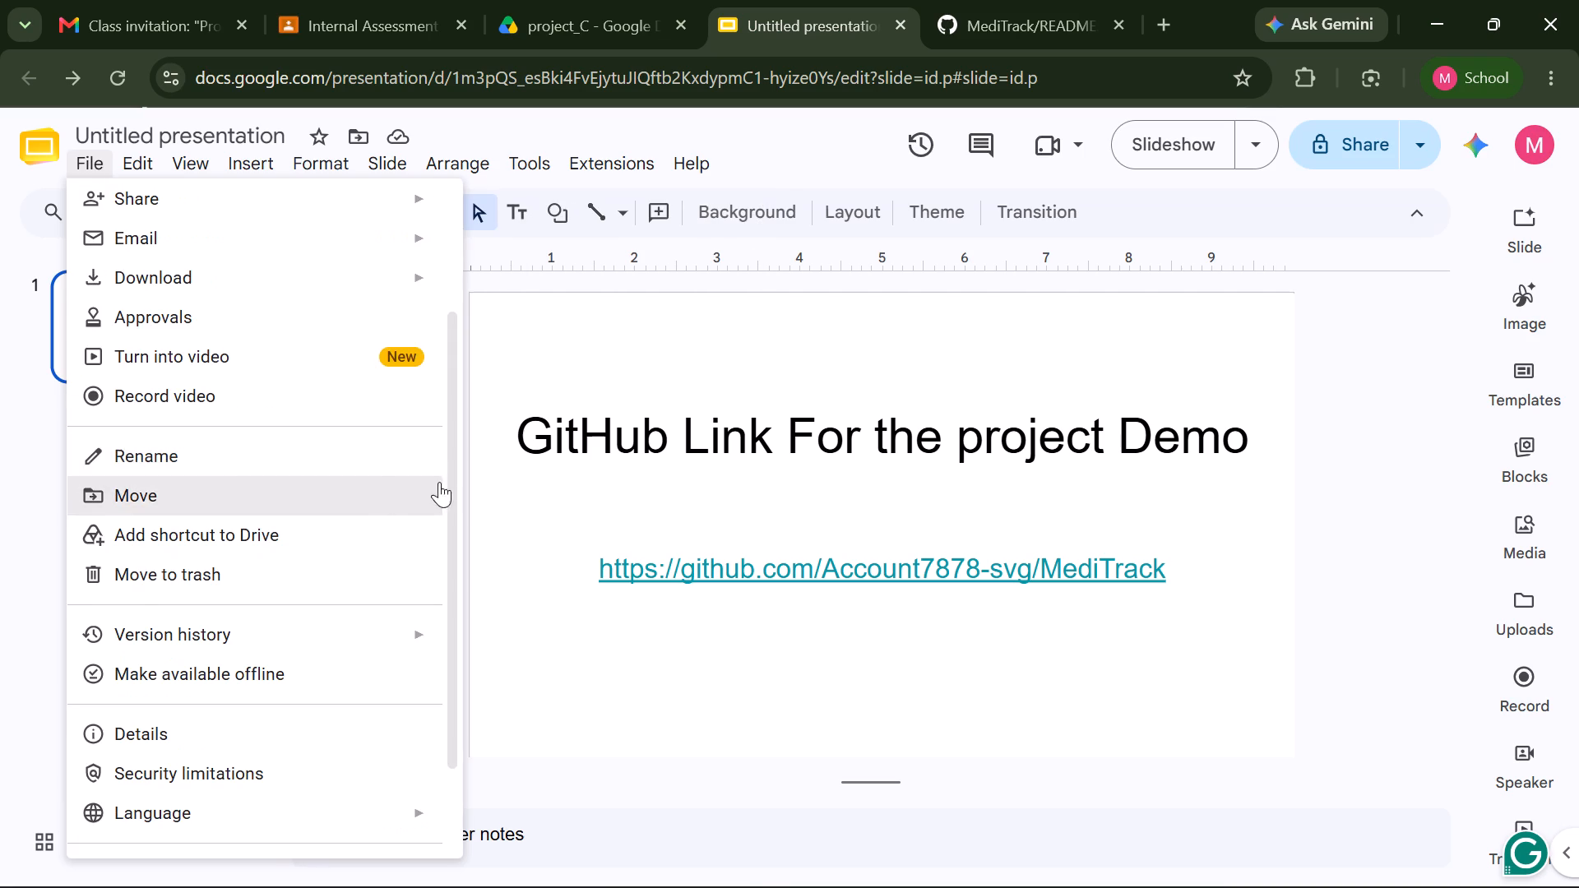
left_click(174, 260)
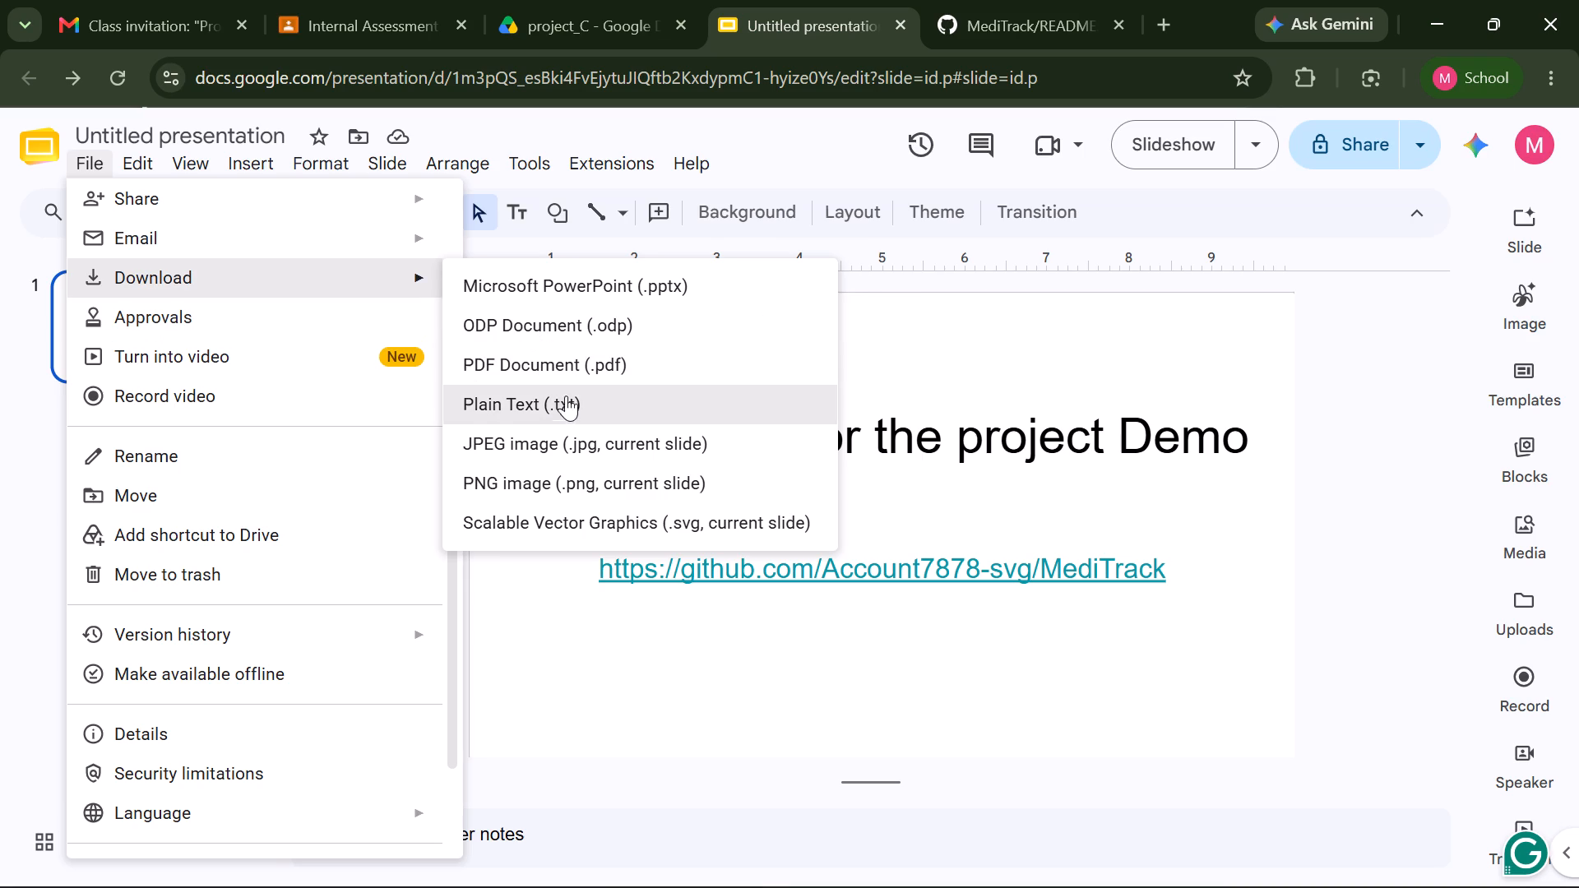
left_click(544, 377)
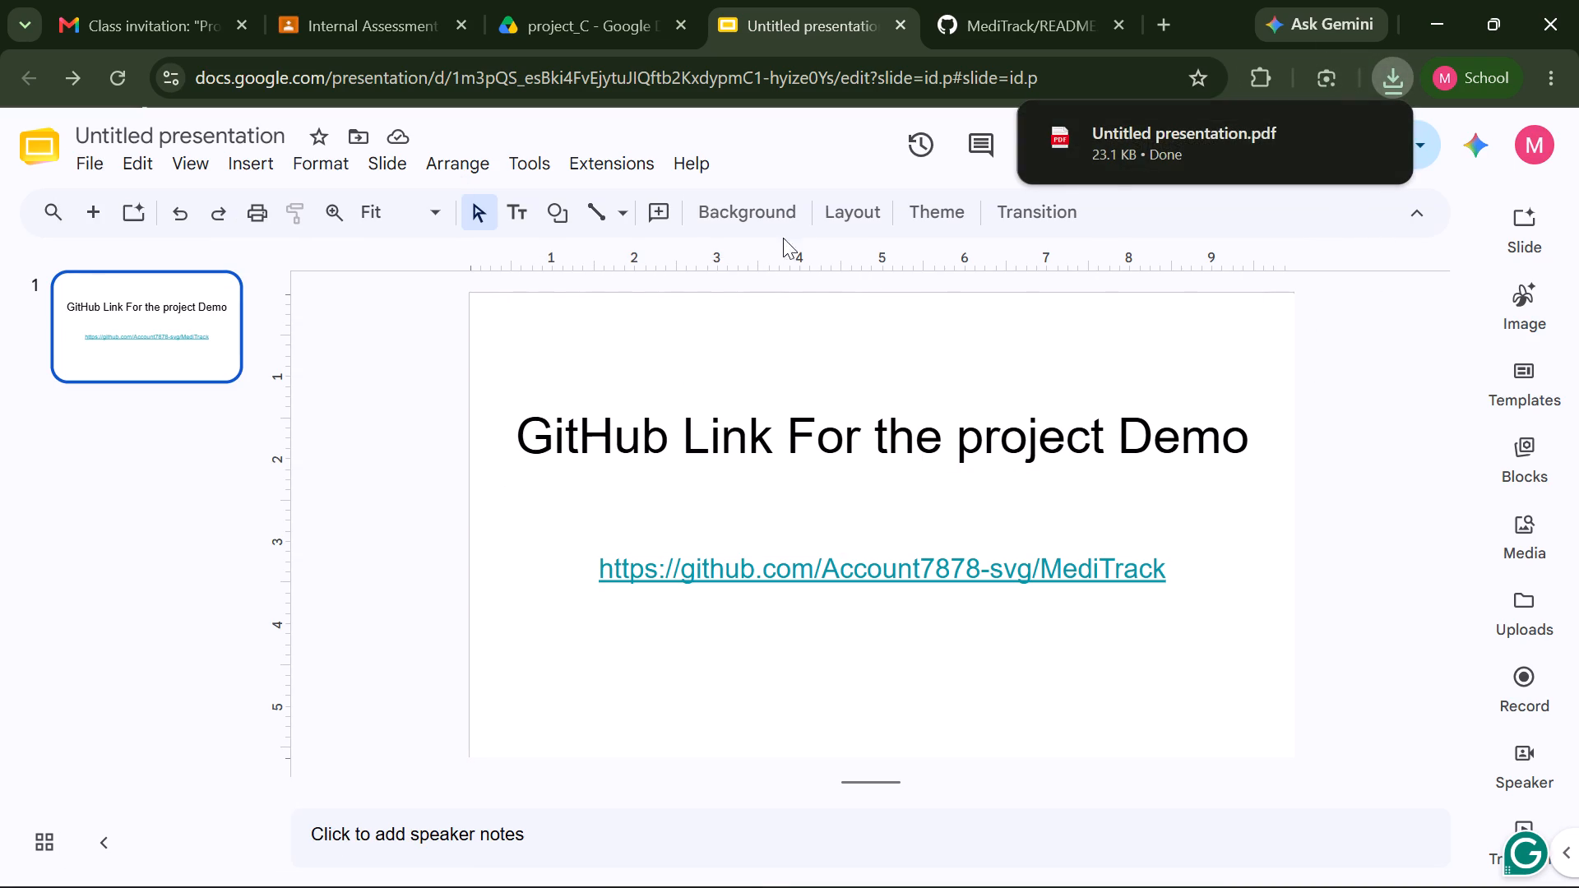
Open the downloaded PDF, test its MediTrack link and close the GitHub pages.
left_click(1169, 138)
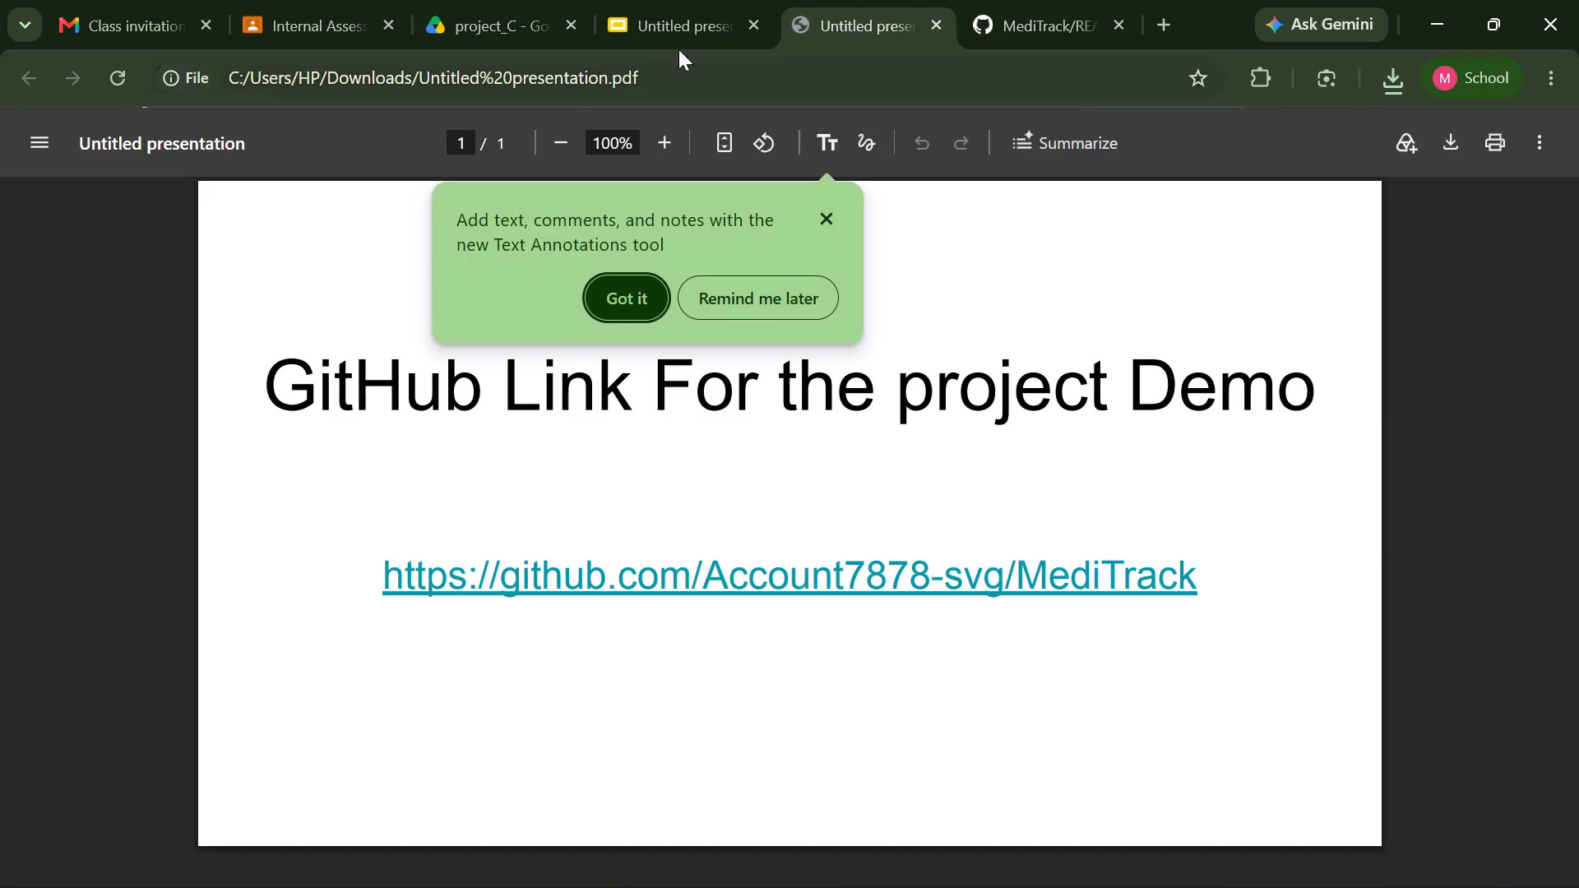
left_click(768, 603)
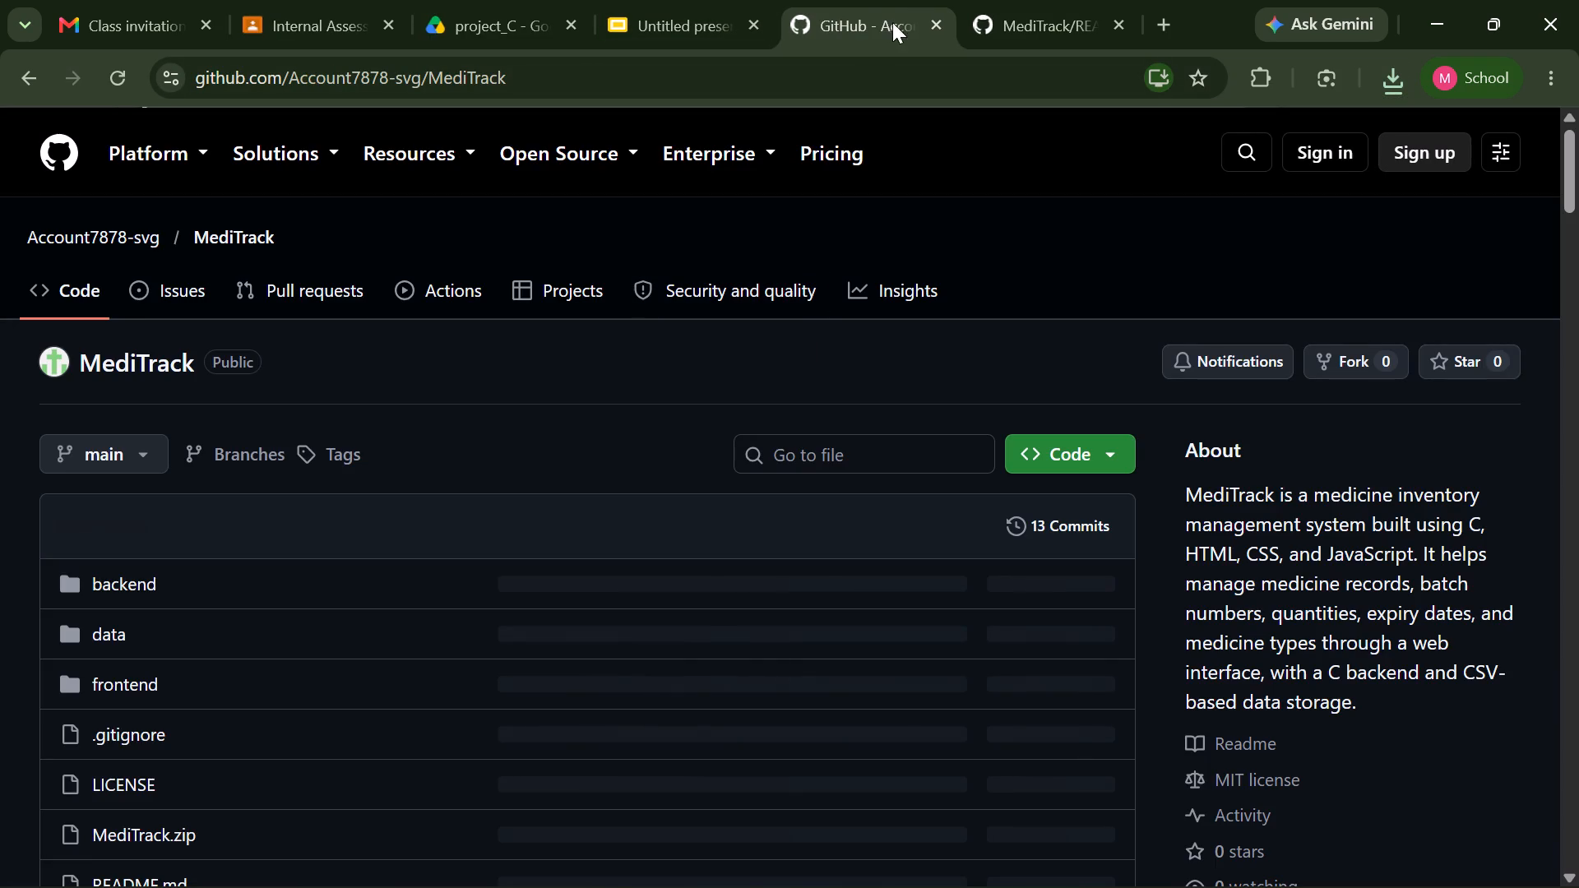
double_click(936, 26)
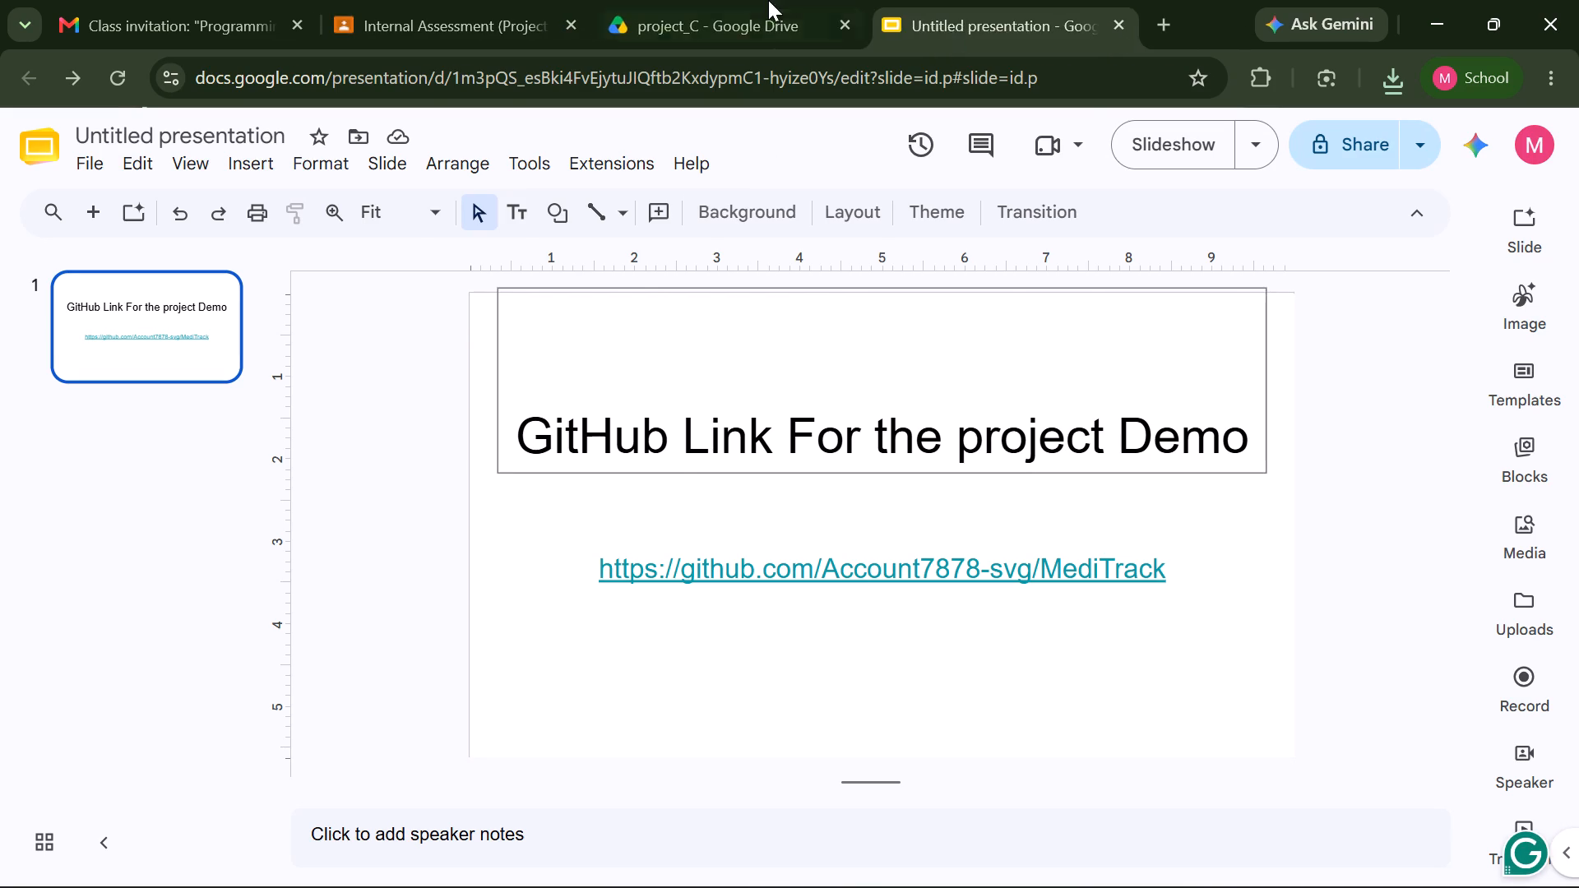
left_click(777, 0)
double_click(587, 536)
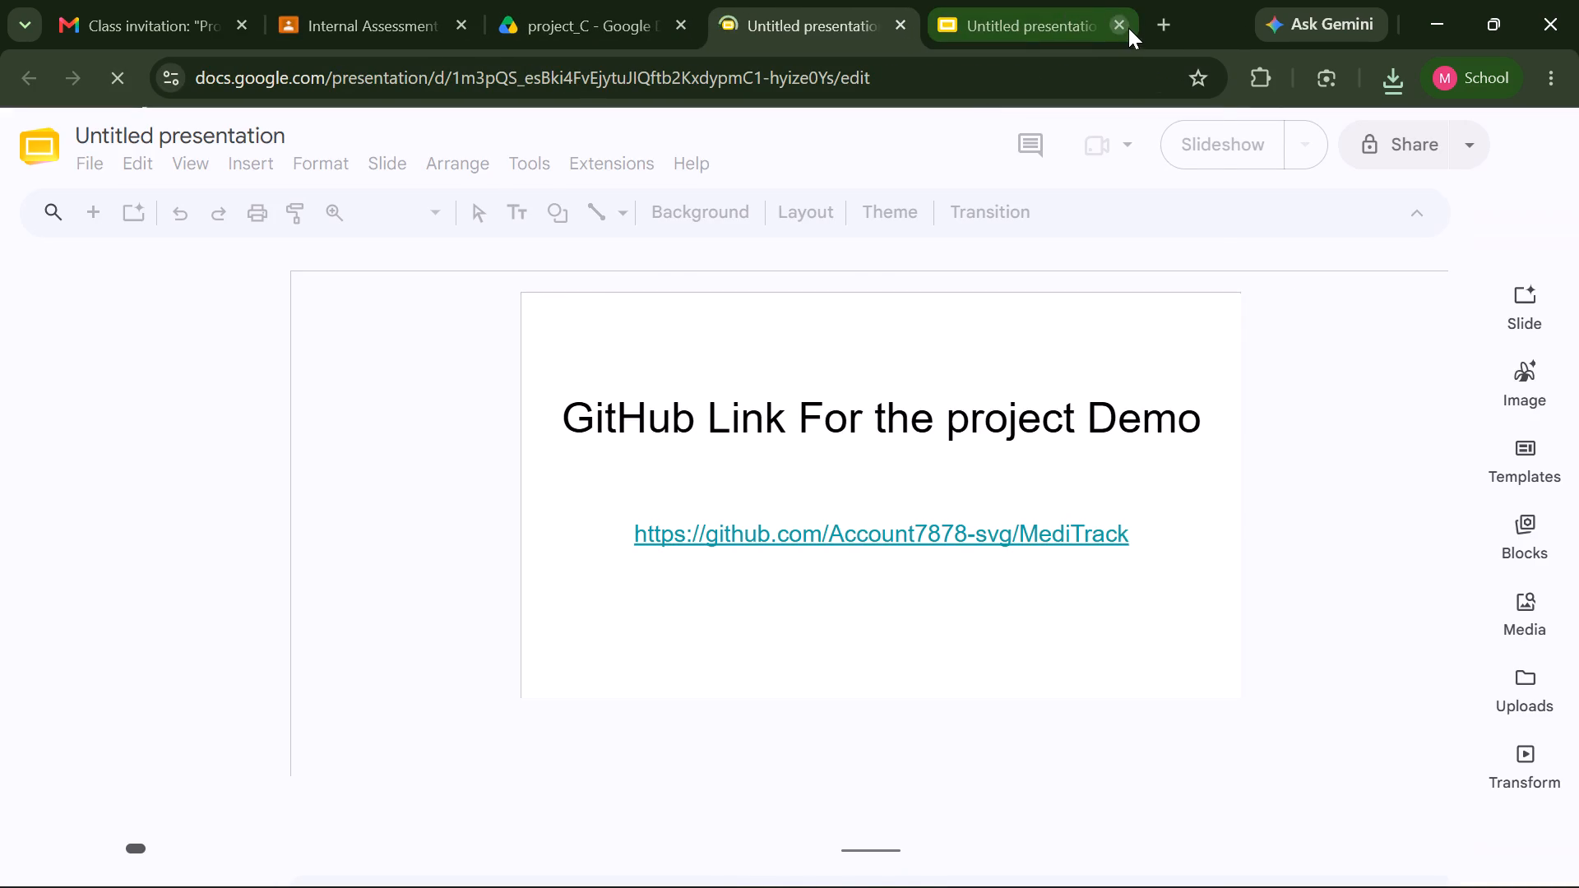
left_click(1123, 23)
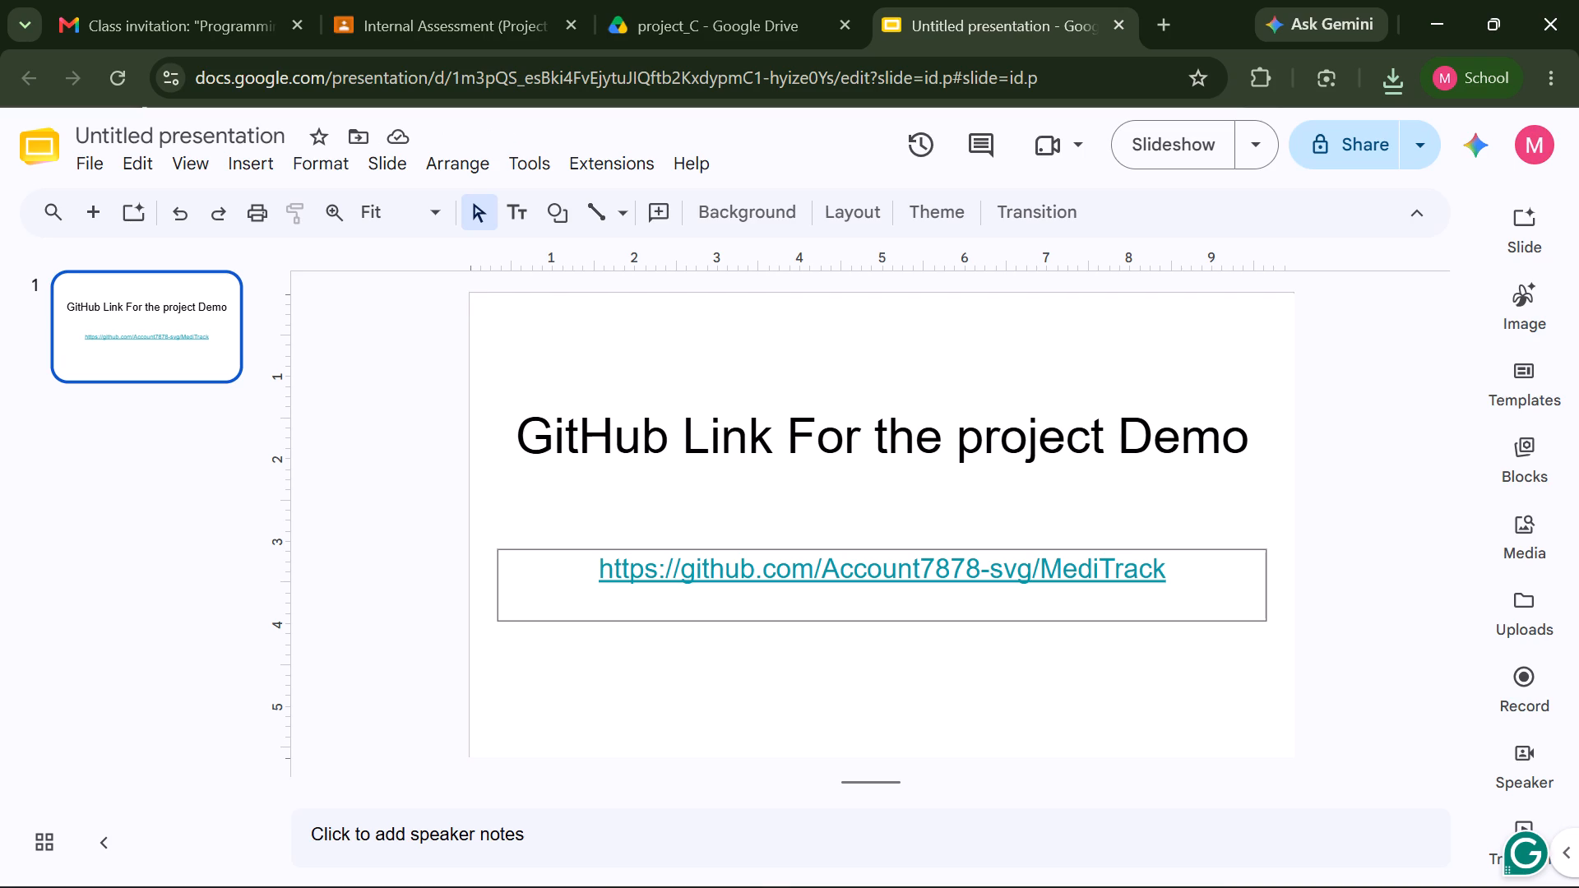
Create a blank Google Docs document in the project_C Drive folder and enter the text "Source" in it.
left_click(763, 3)
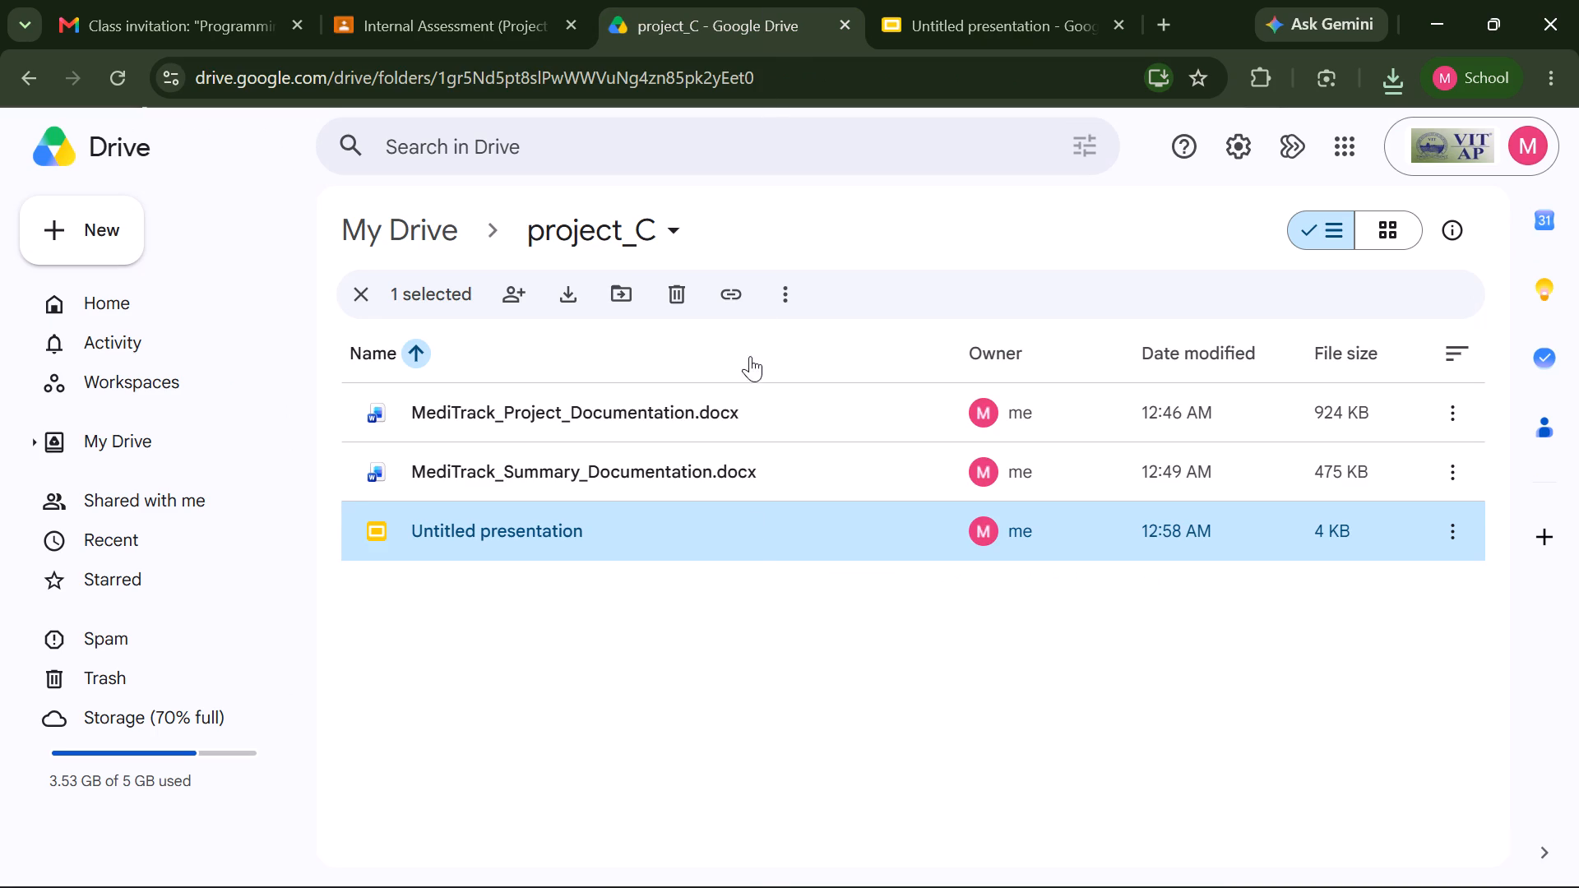
left_click(755, 691)
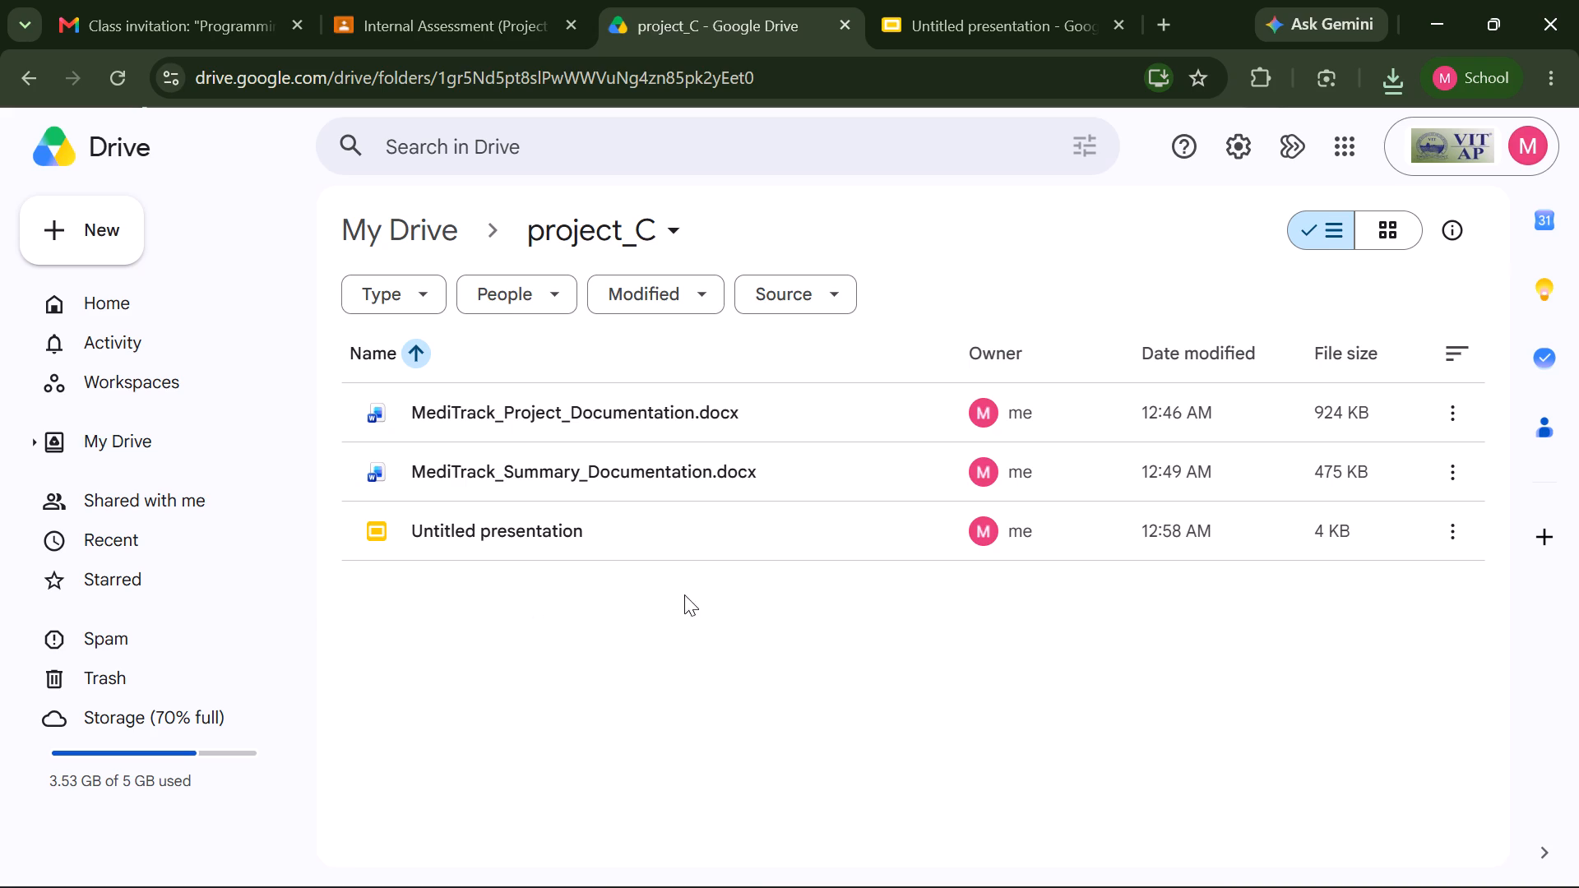
right_click(645, 656)
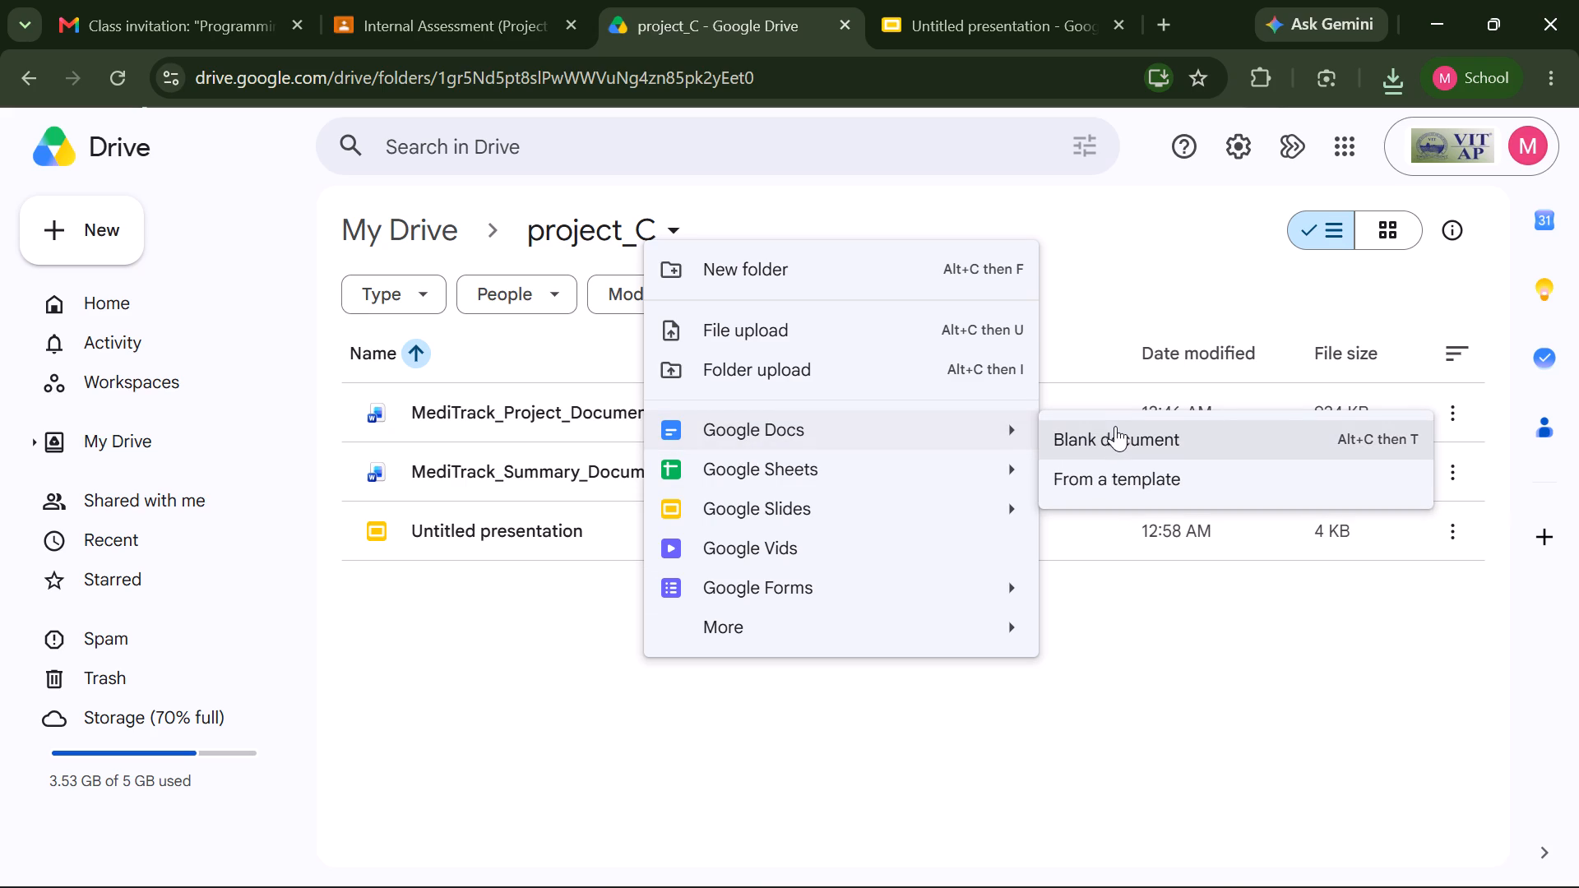
left_click(1115, 431)
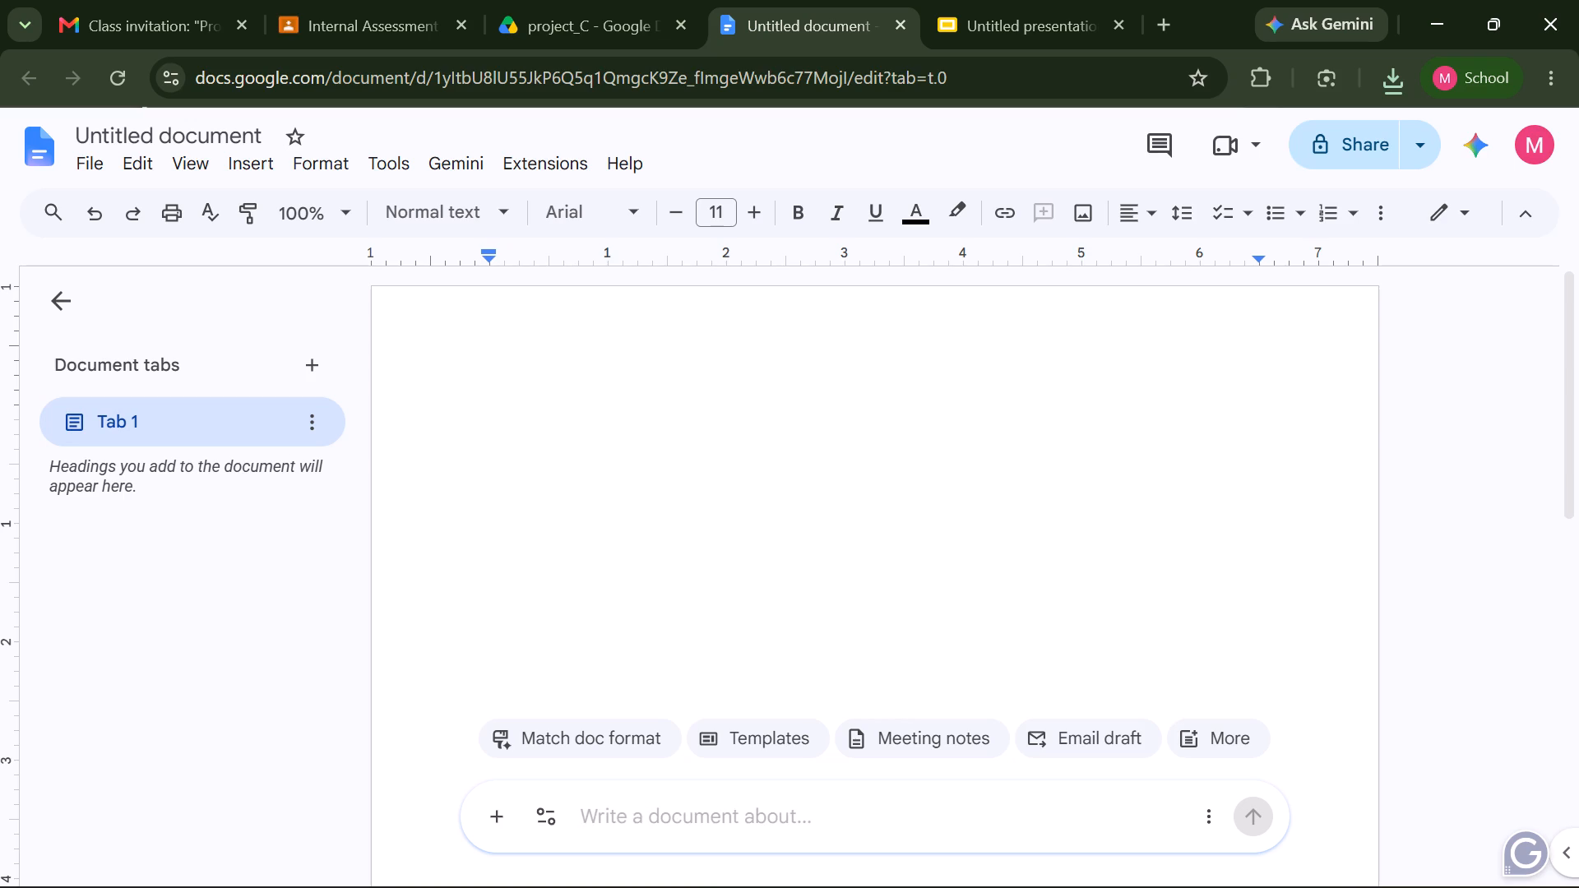
type("Source")
key("space")
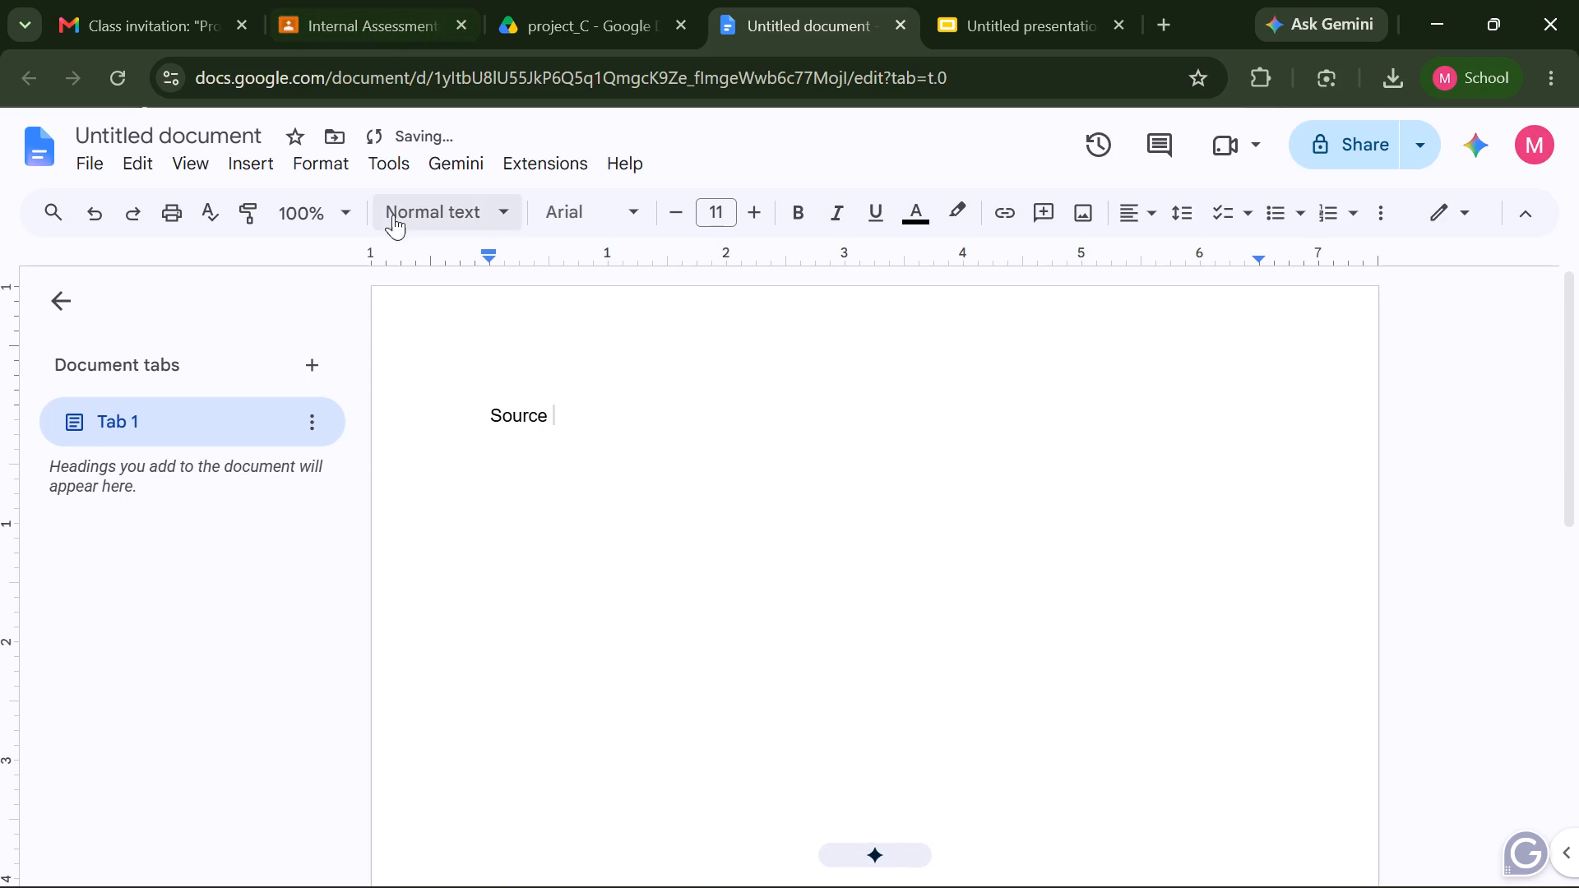
Set the document's header margin to 0.3 inches from the top and apply it.
left_click(347, 164)
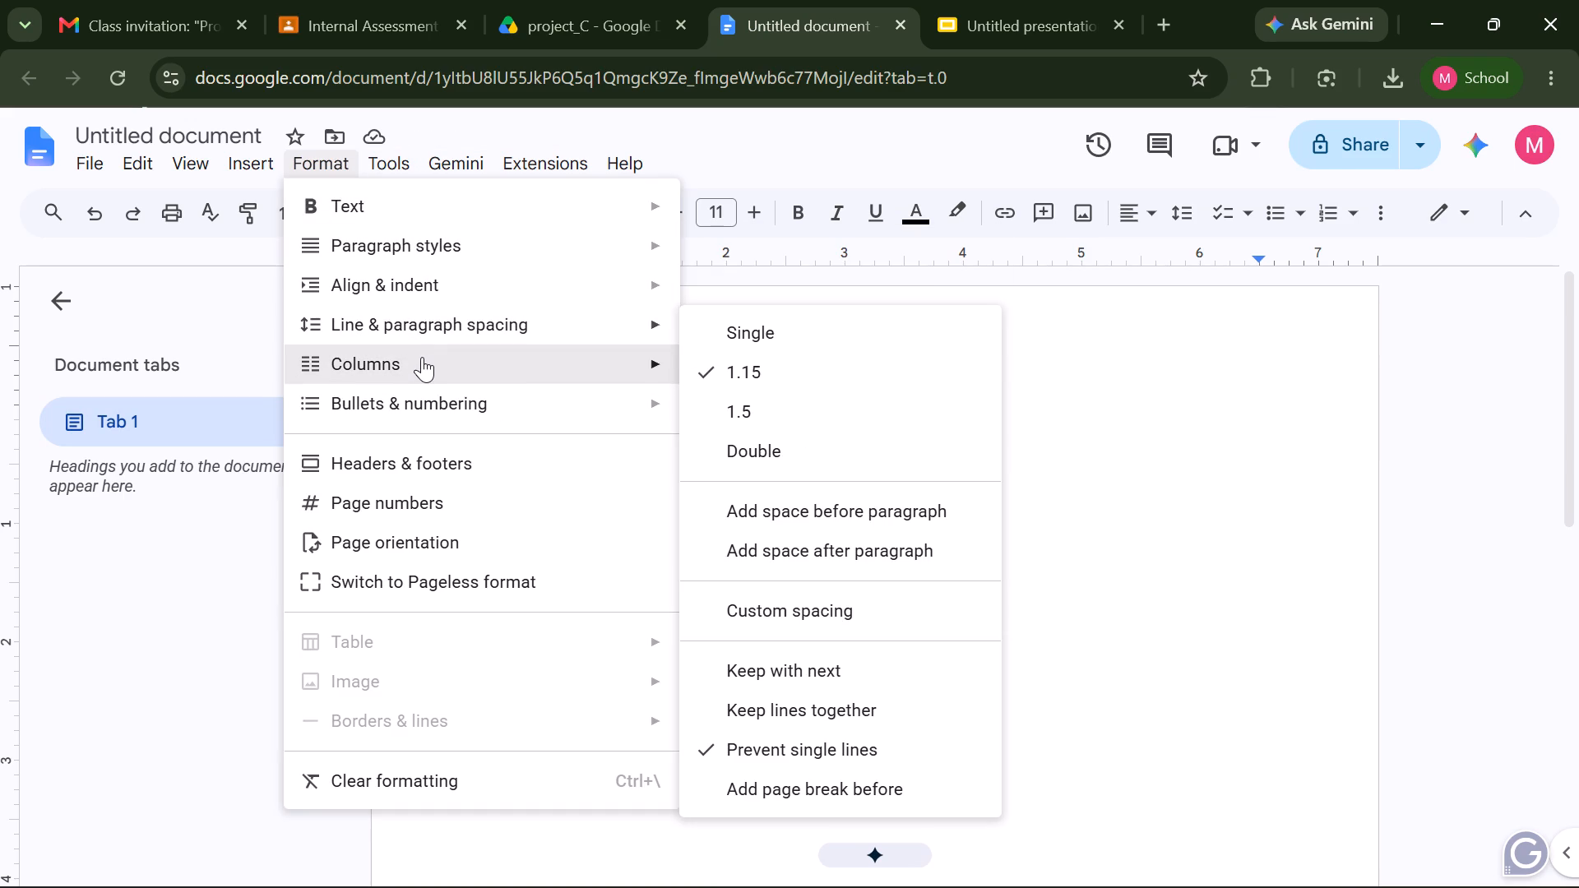
left_click(454, 469)
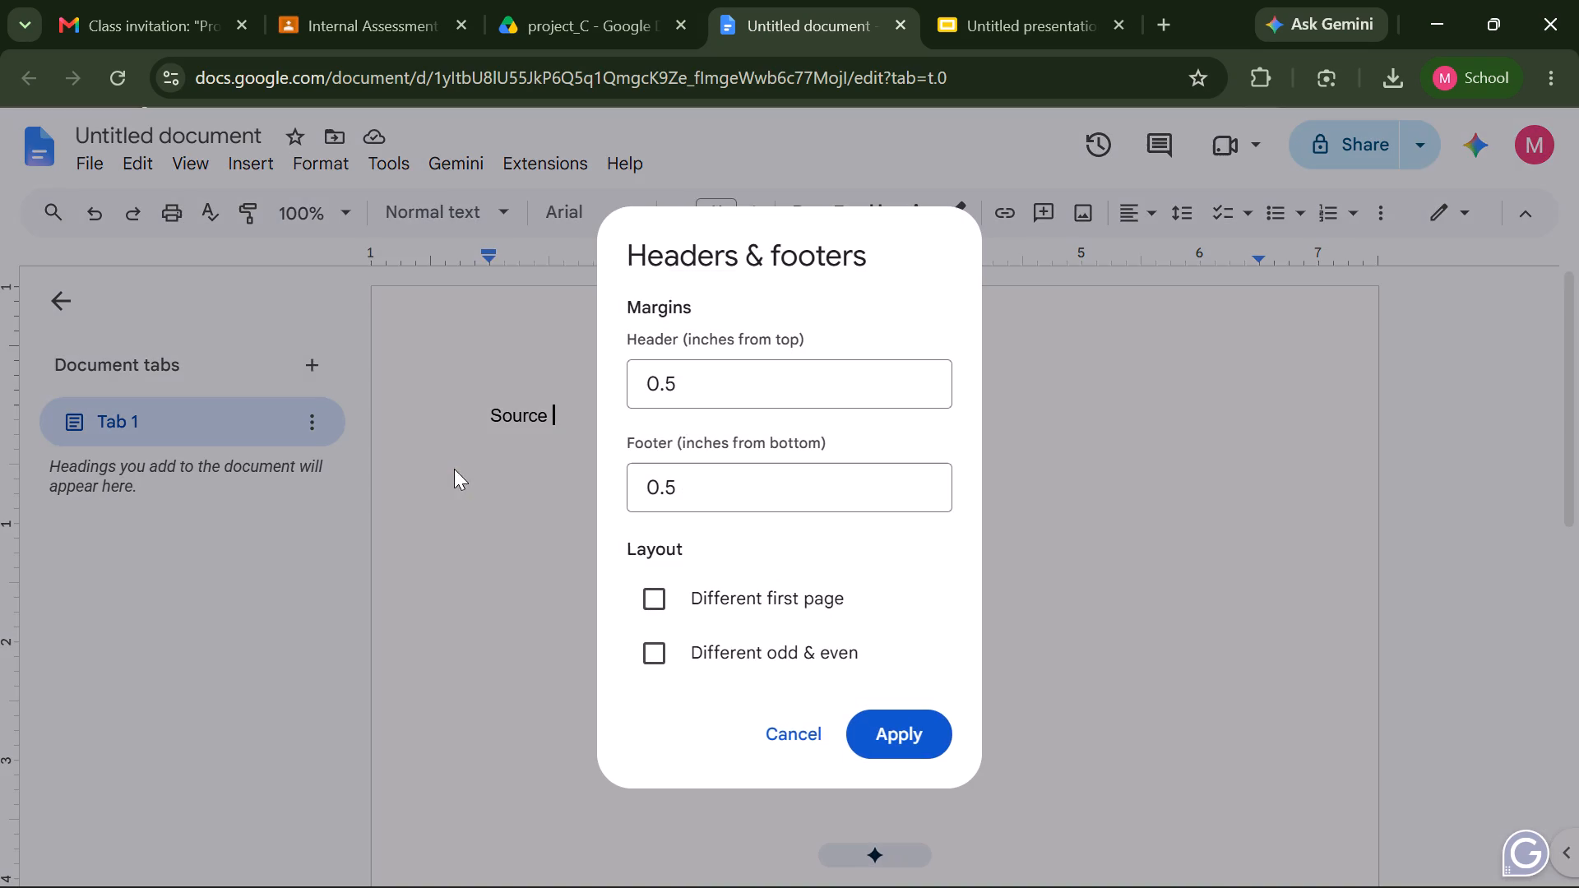
key("BackSpace")
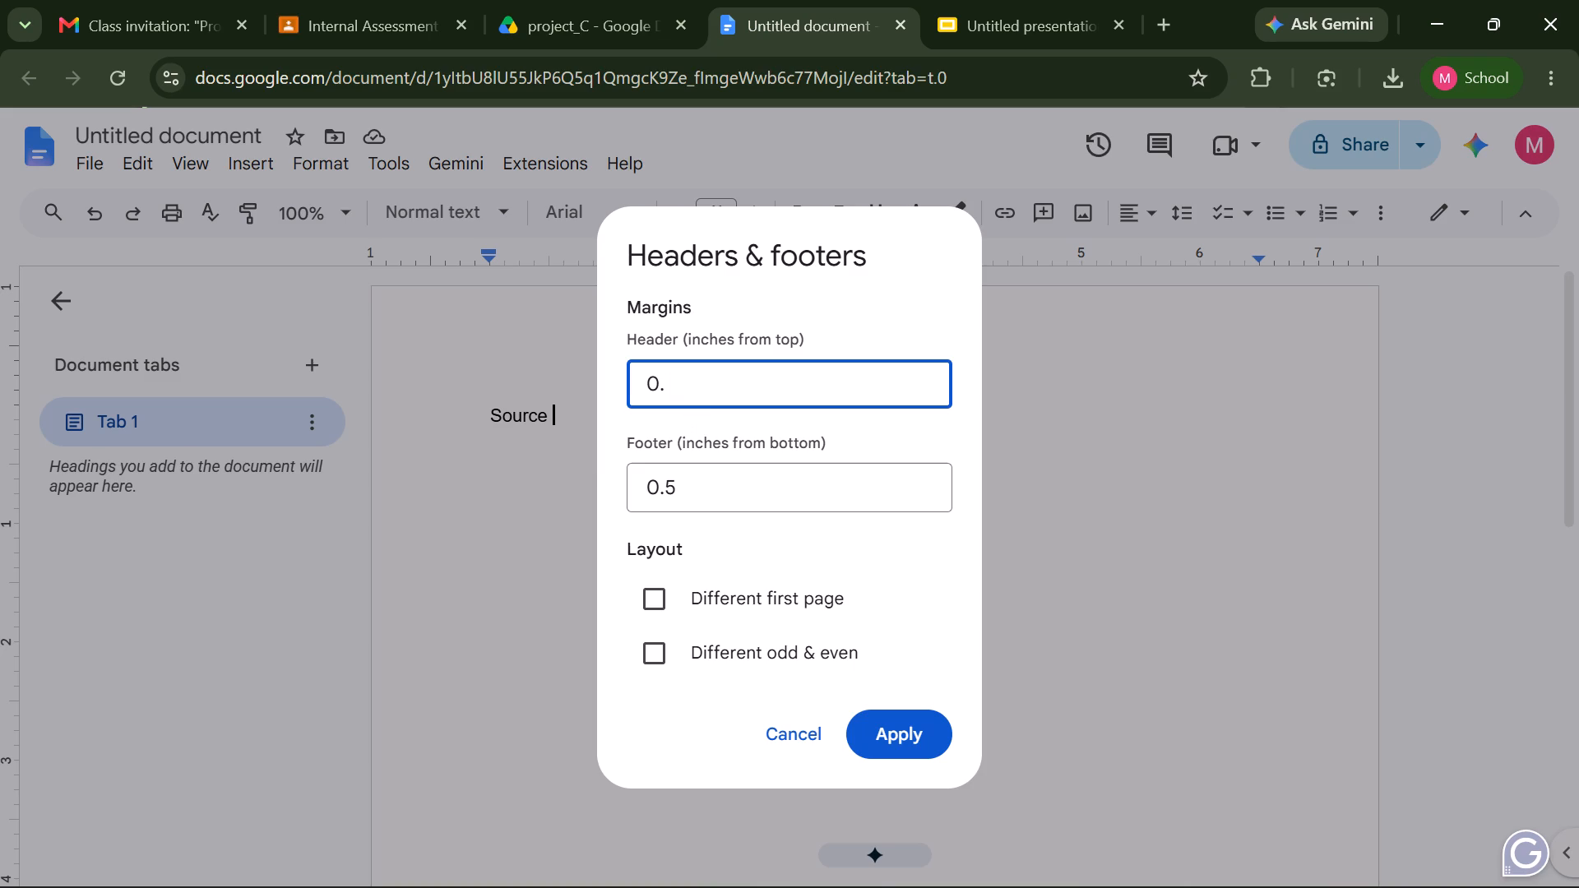
key("3")
key("Return")
left_click(879, 736)
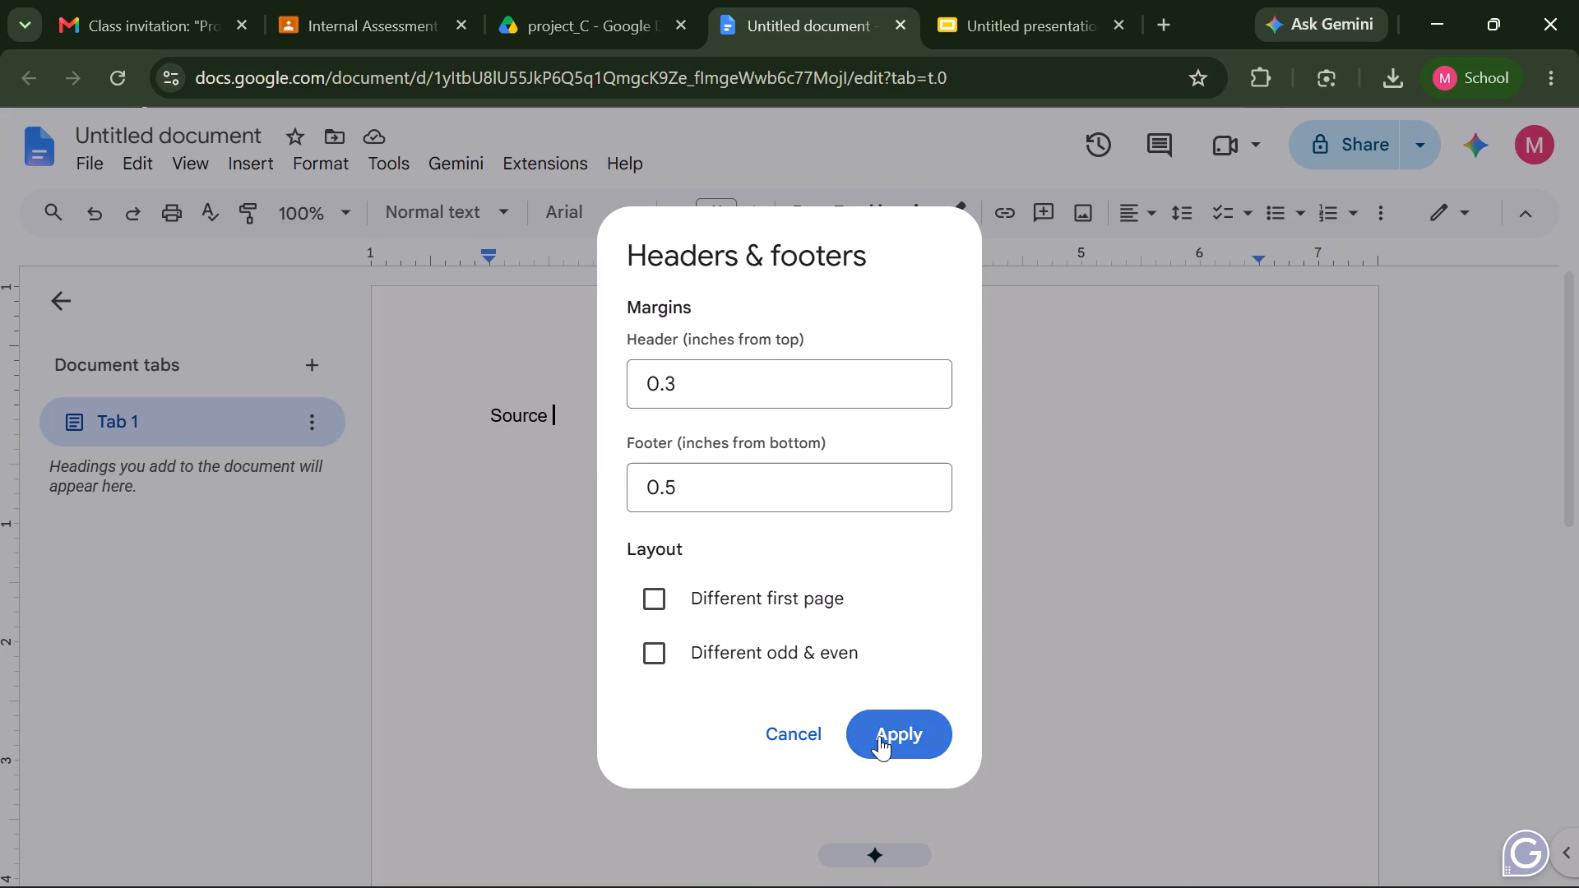
double_click(442, 370)
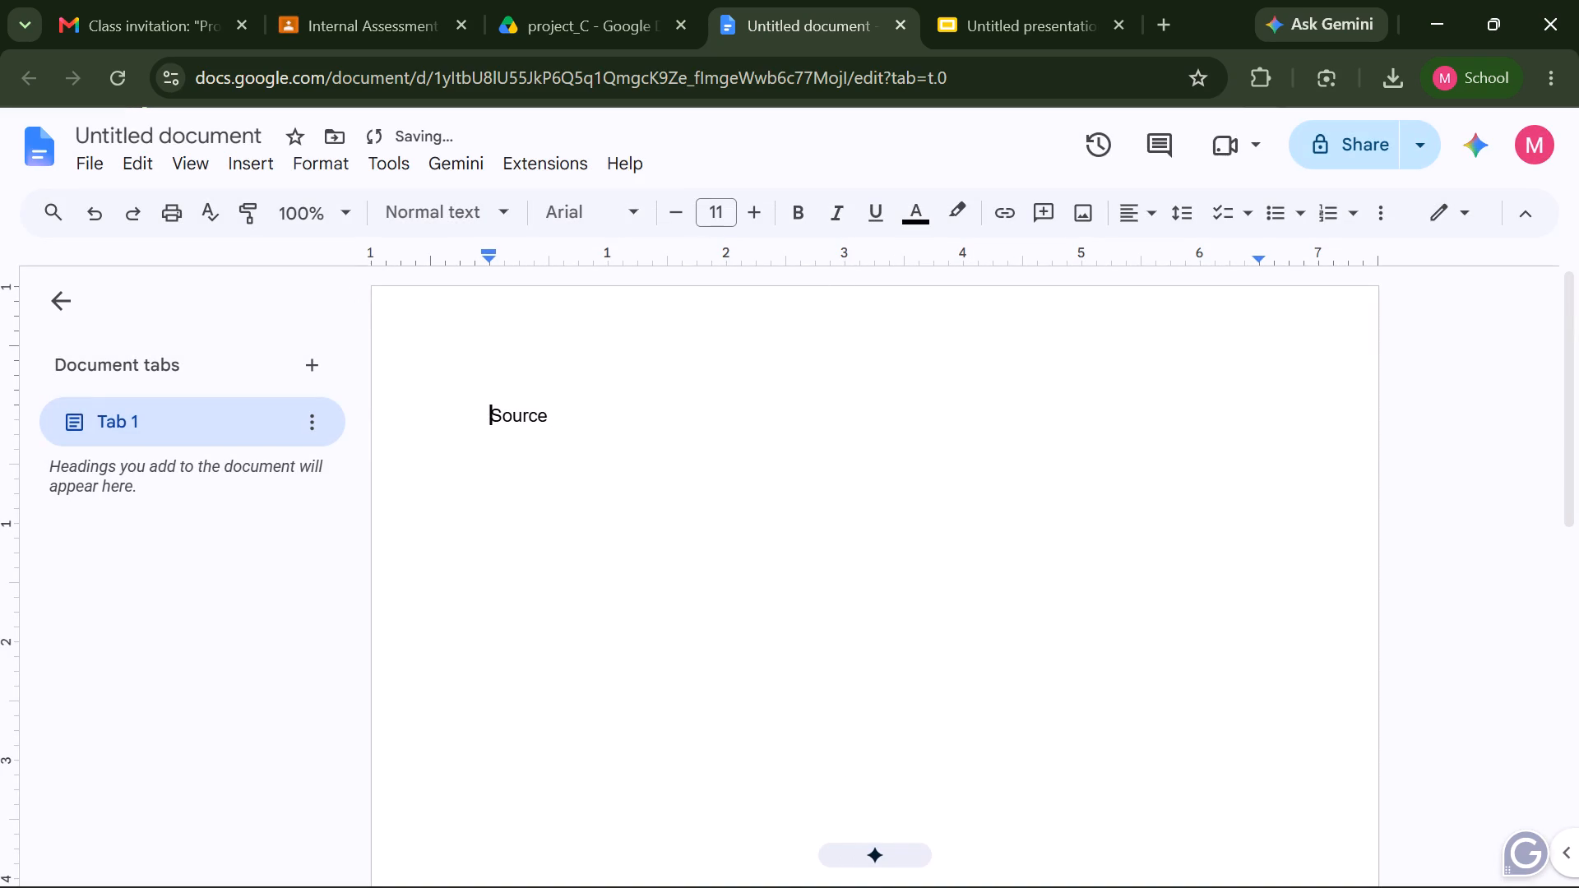
left_click(559, 468)
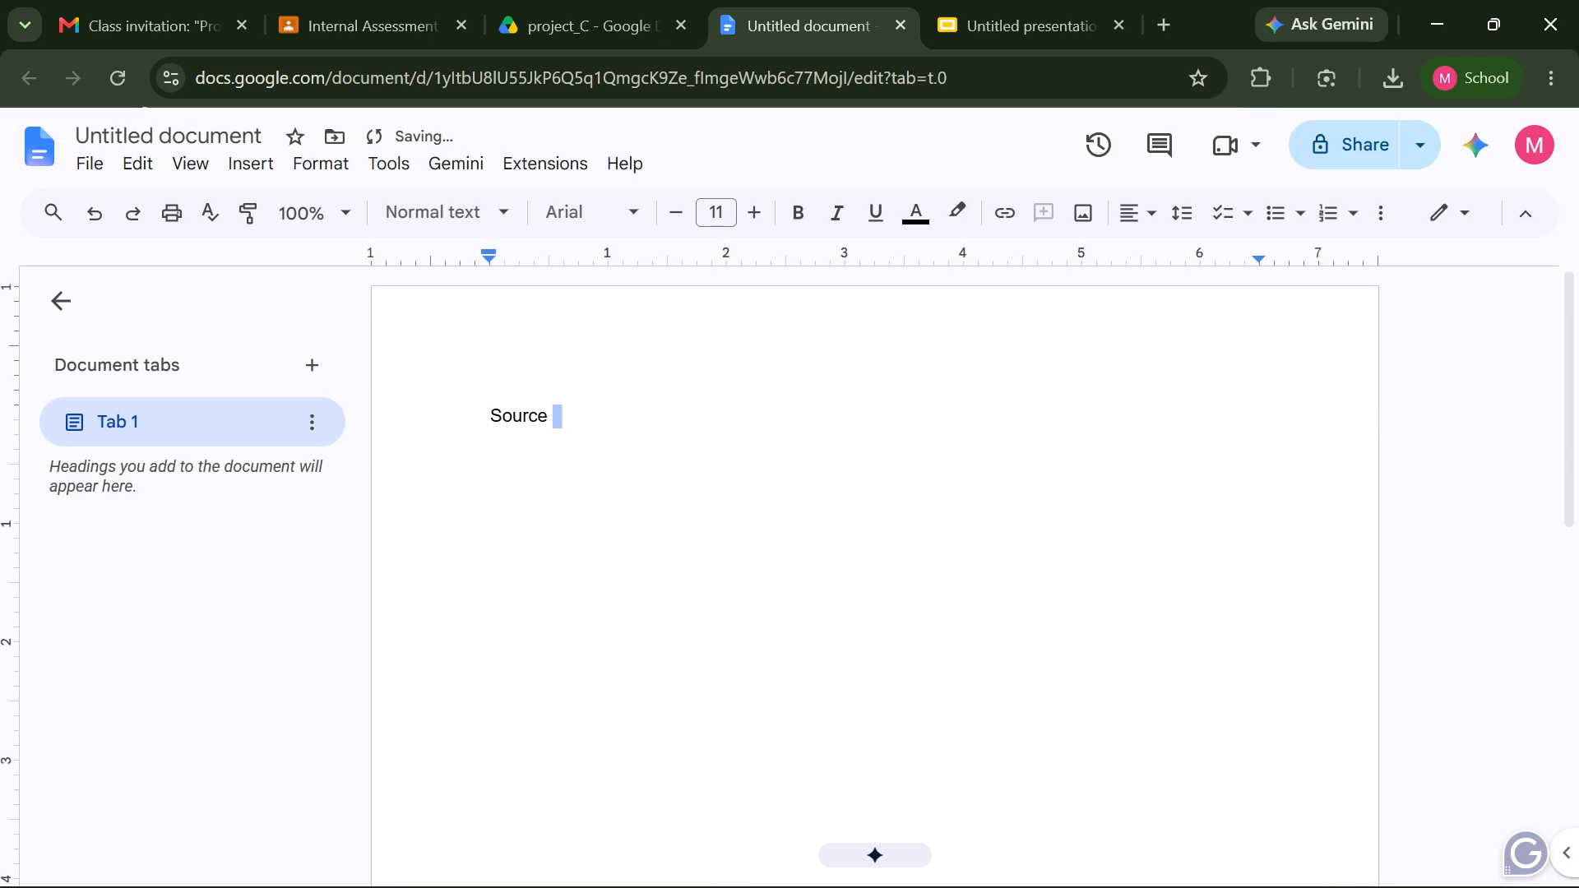
left_click(628, 449)
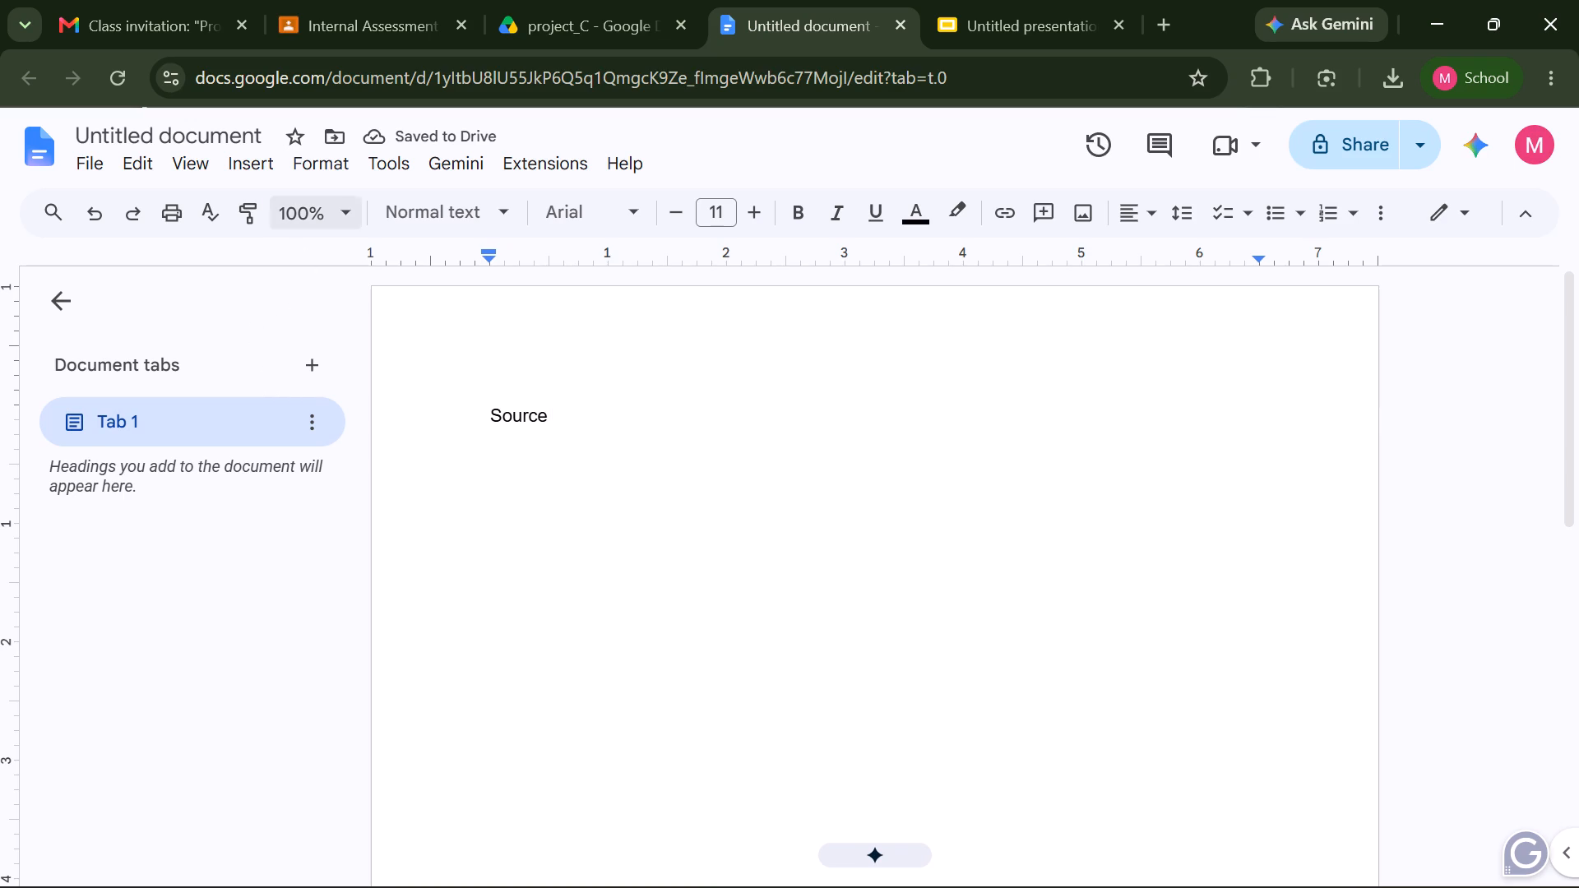
Hide the ruler in the document.
left_click(203, 168)
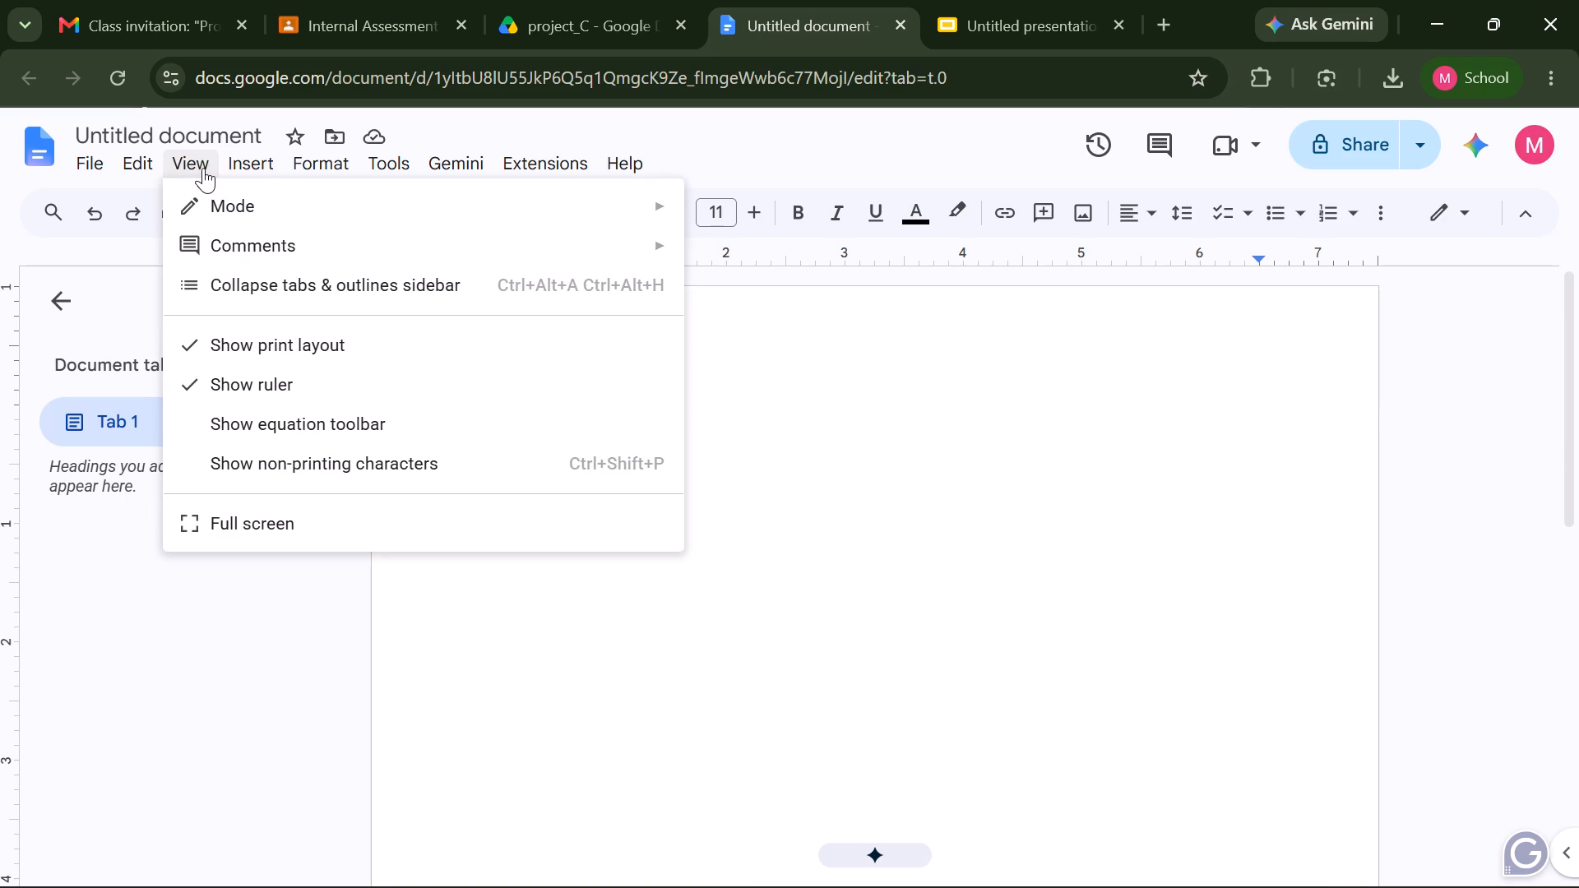
left_click(291, 392)
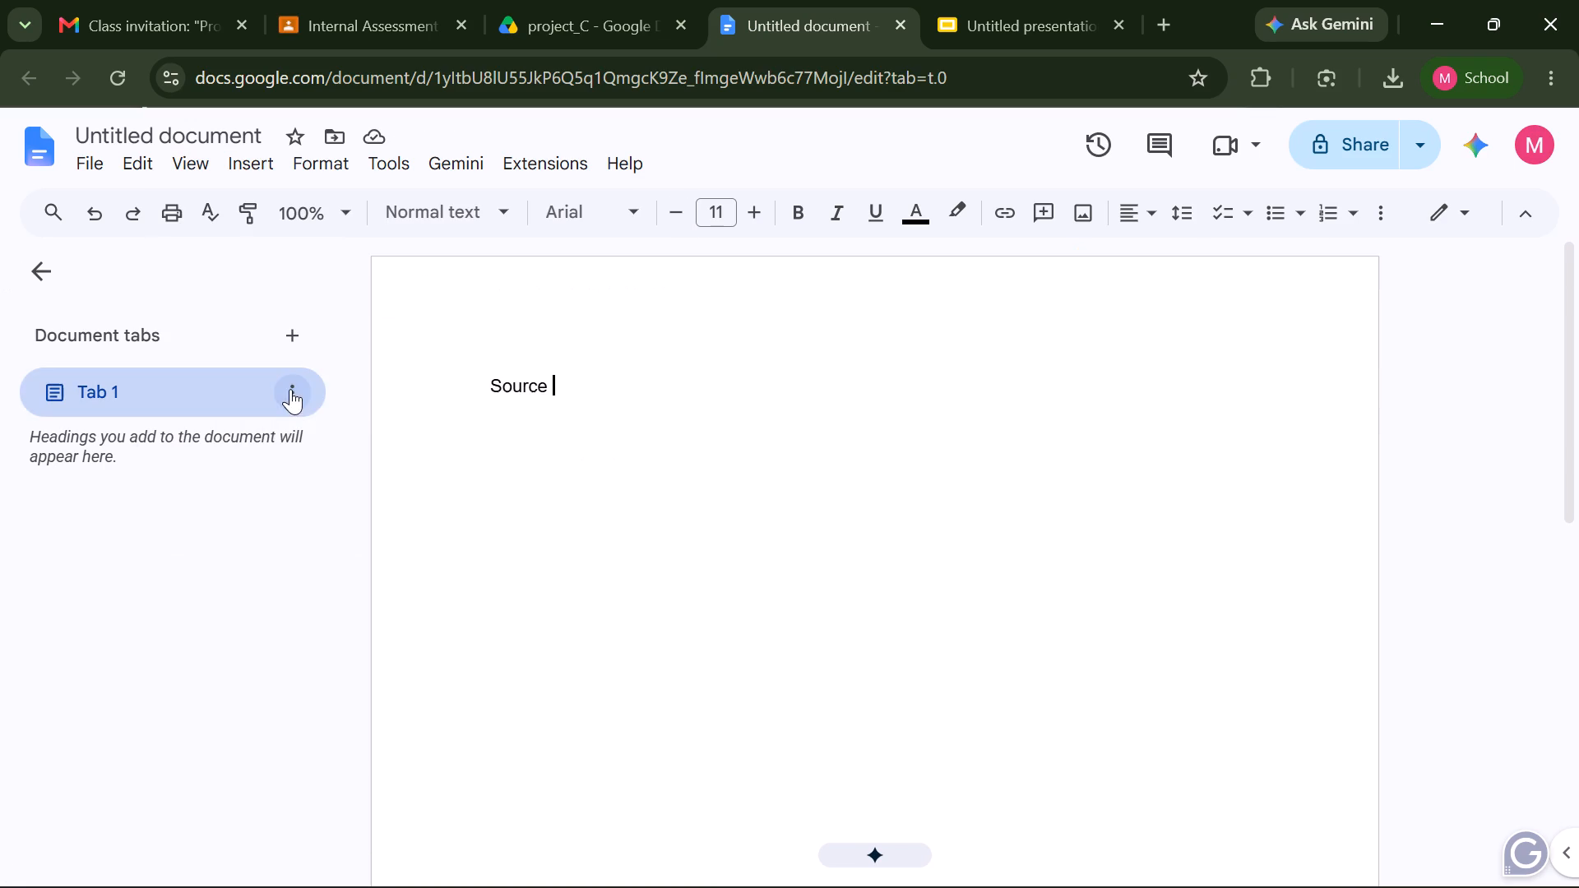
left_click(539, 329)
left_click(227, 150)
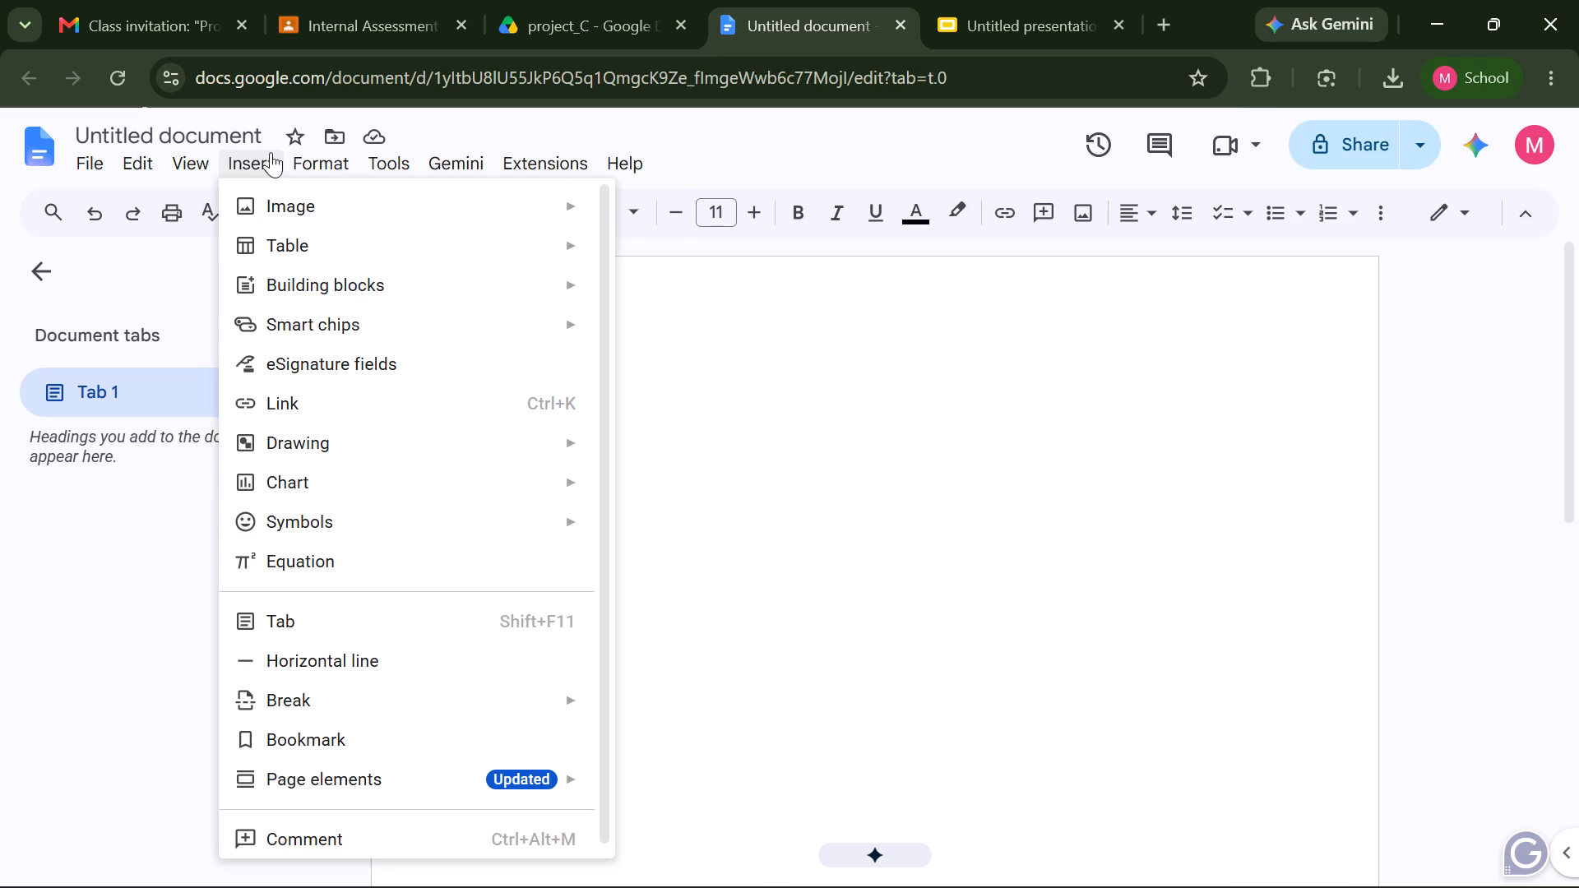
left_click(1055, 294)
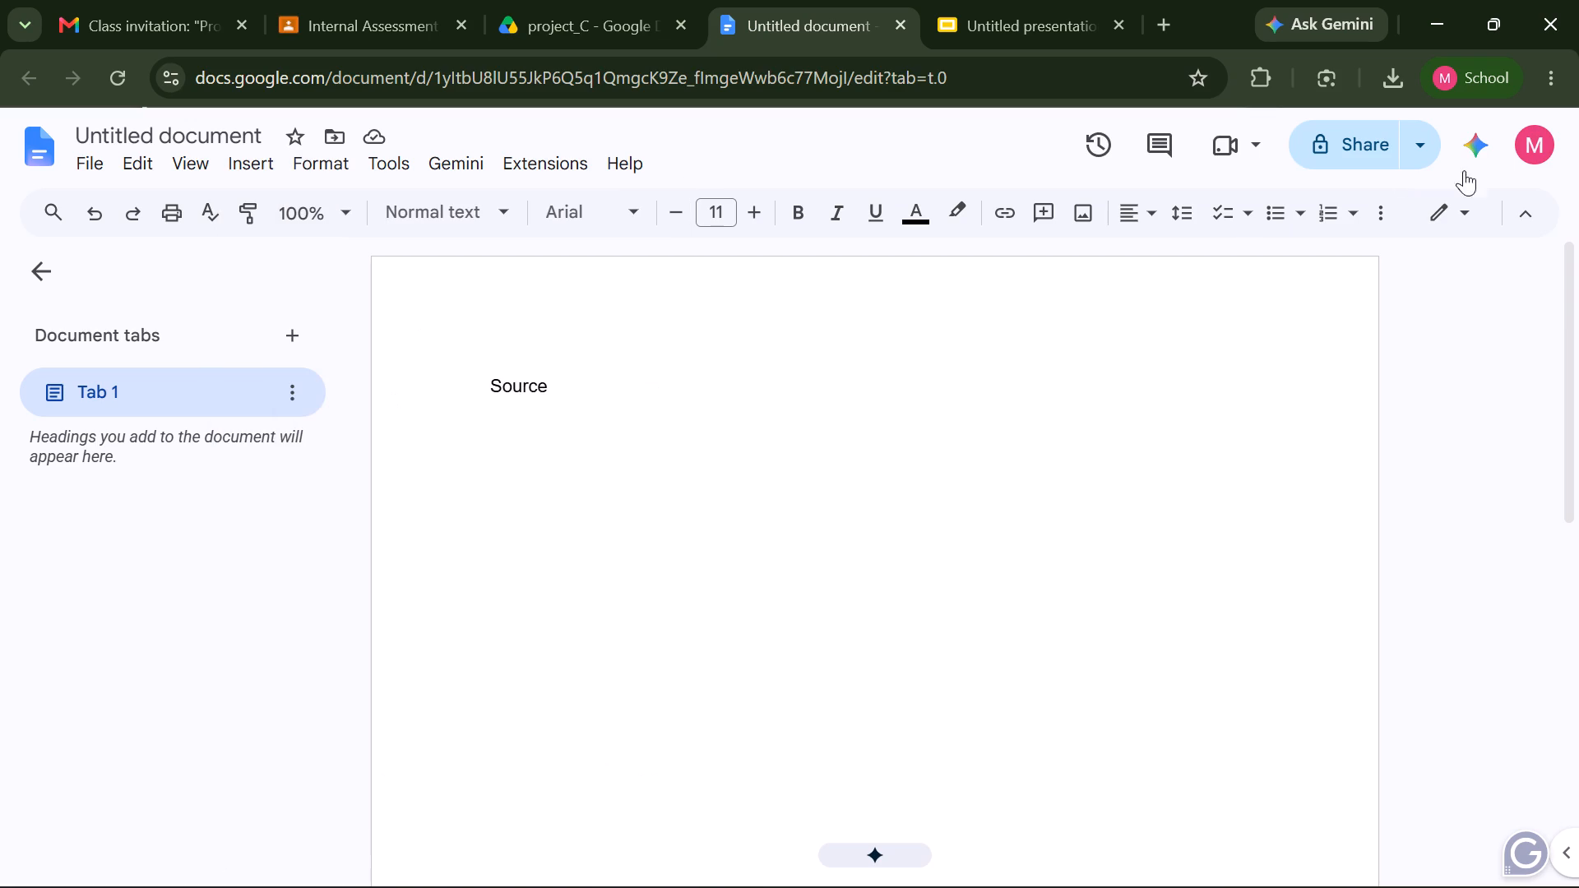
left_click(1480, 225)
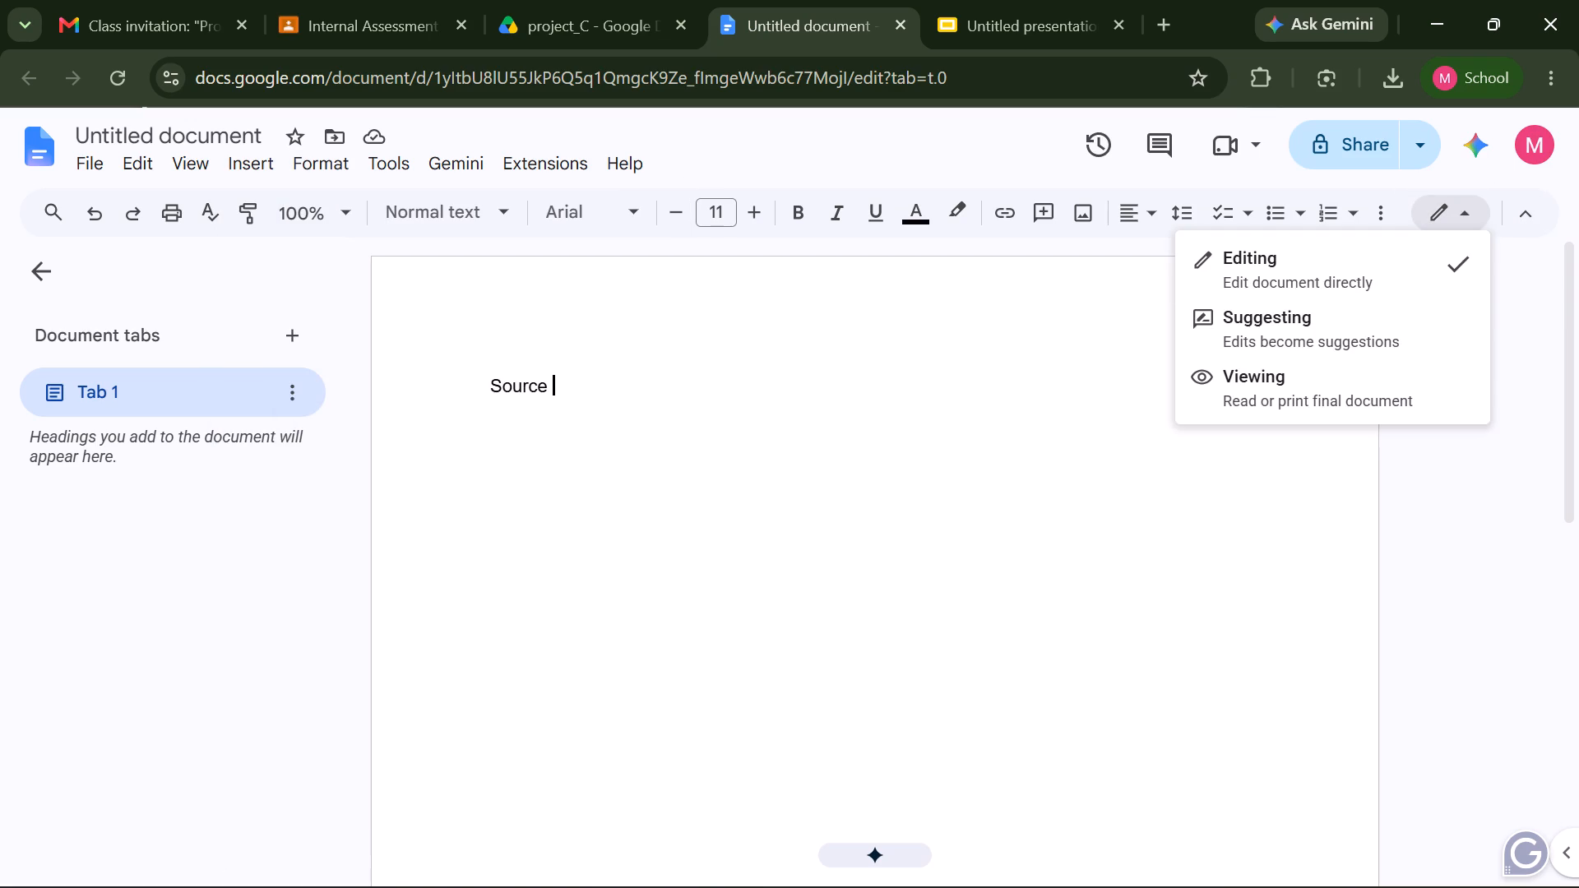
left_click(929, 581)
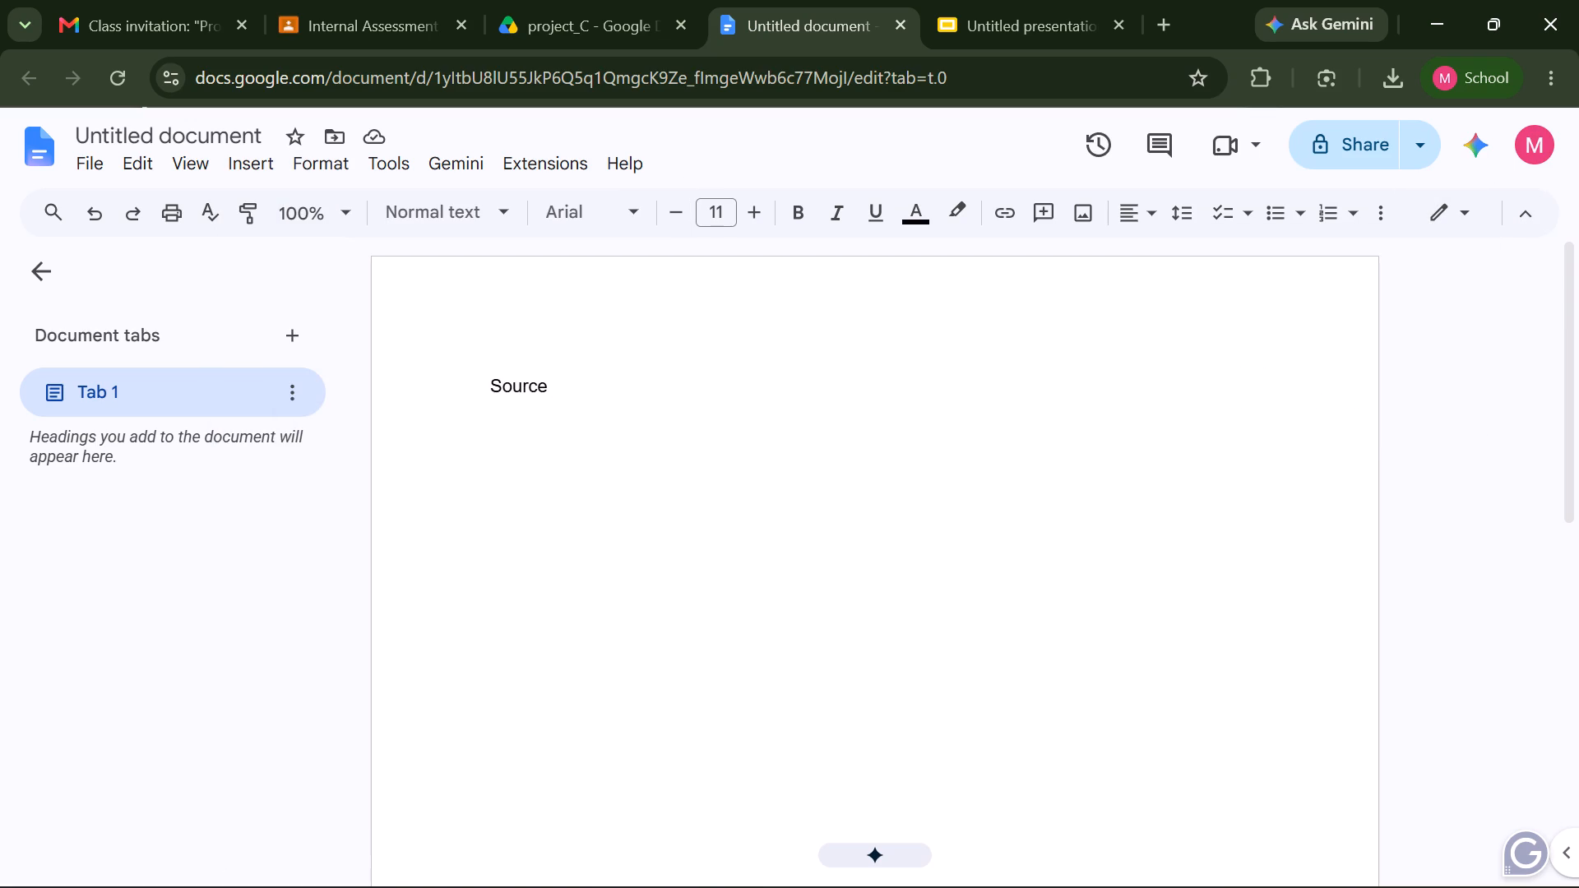
Add "Code:-" after "Source" so the line reads "Source Code:-".
type("Code")
key("shift+colon")
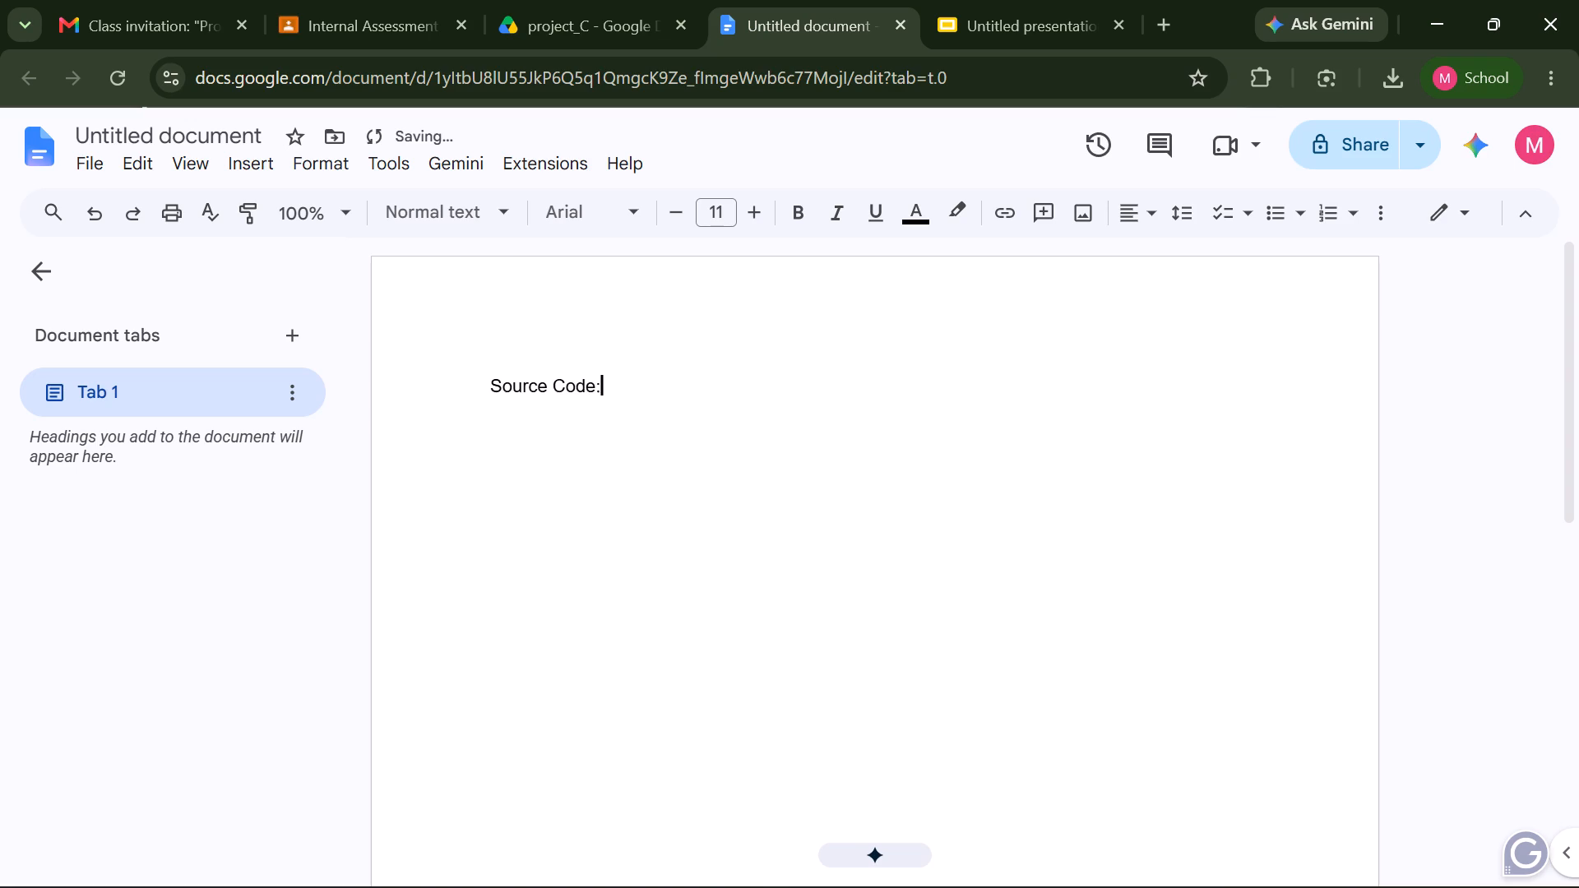
key("minus")
Change the font of the "Source Code:-" line to Comic Sans MS and insert line breaks.
left_click_drag(691, 479, 612, 370)
left_click_drag(612, 370, 401, 363)
left_click(706, 417)
left_click_drag(674, 405, 478, 388)
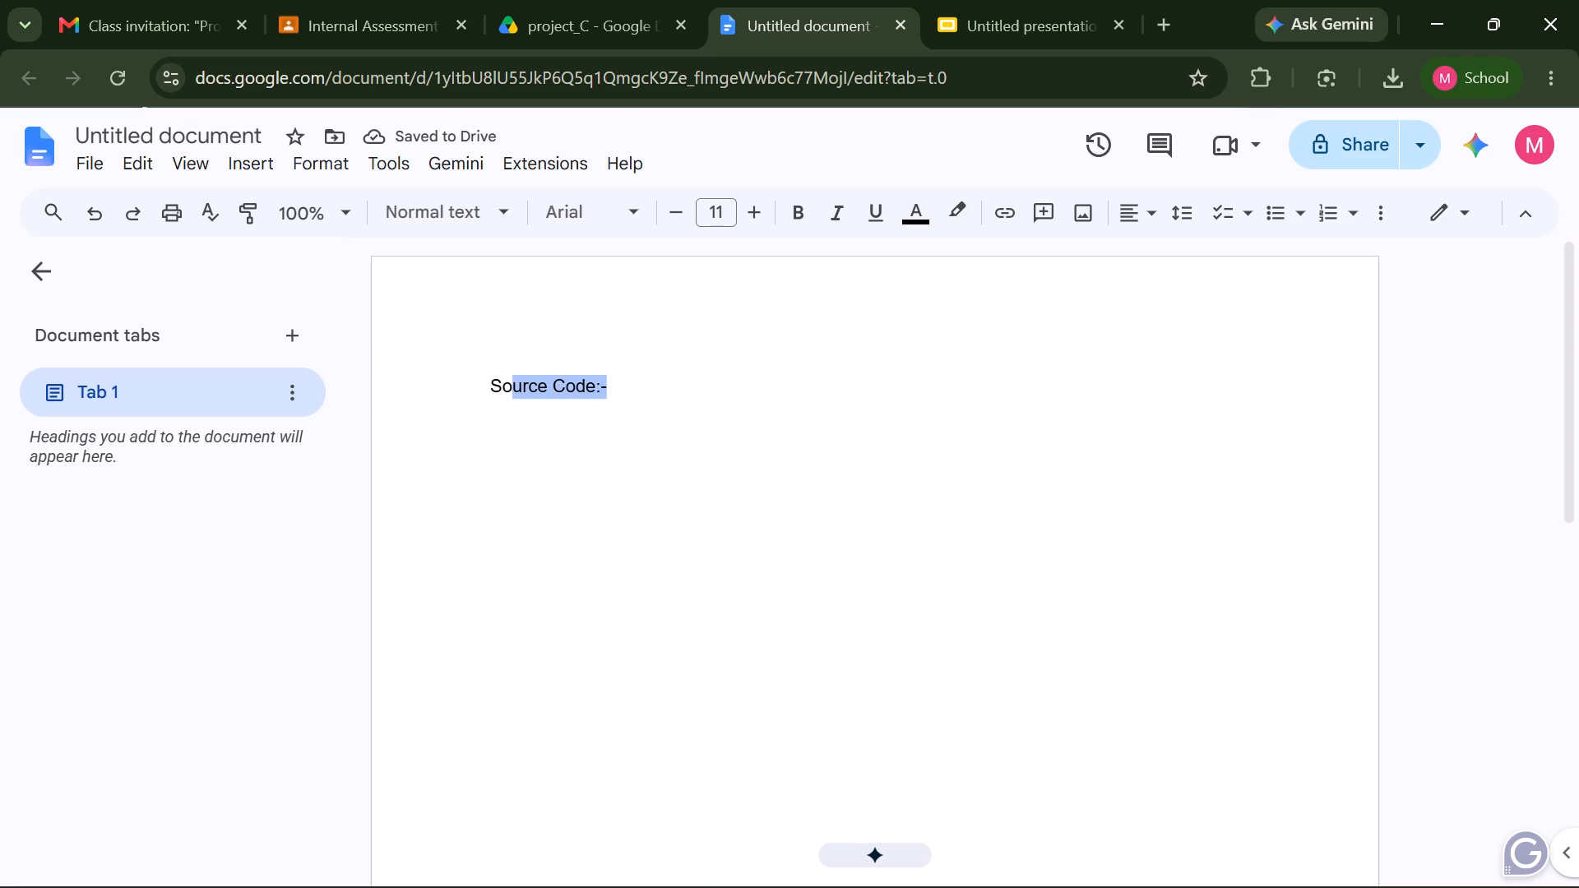
left_click(616, 209)
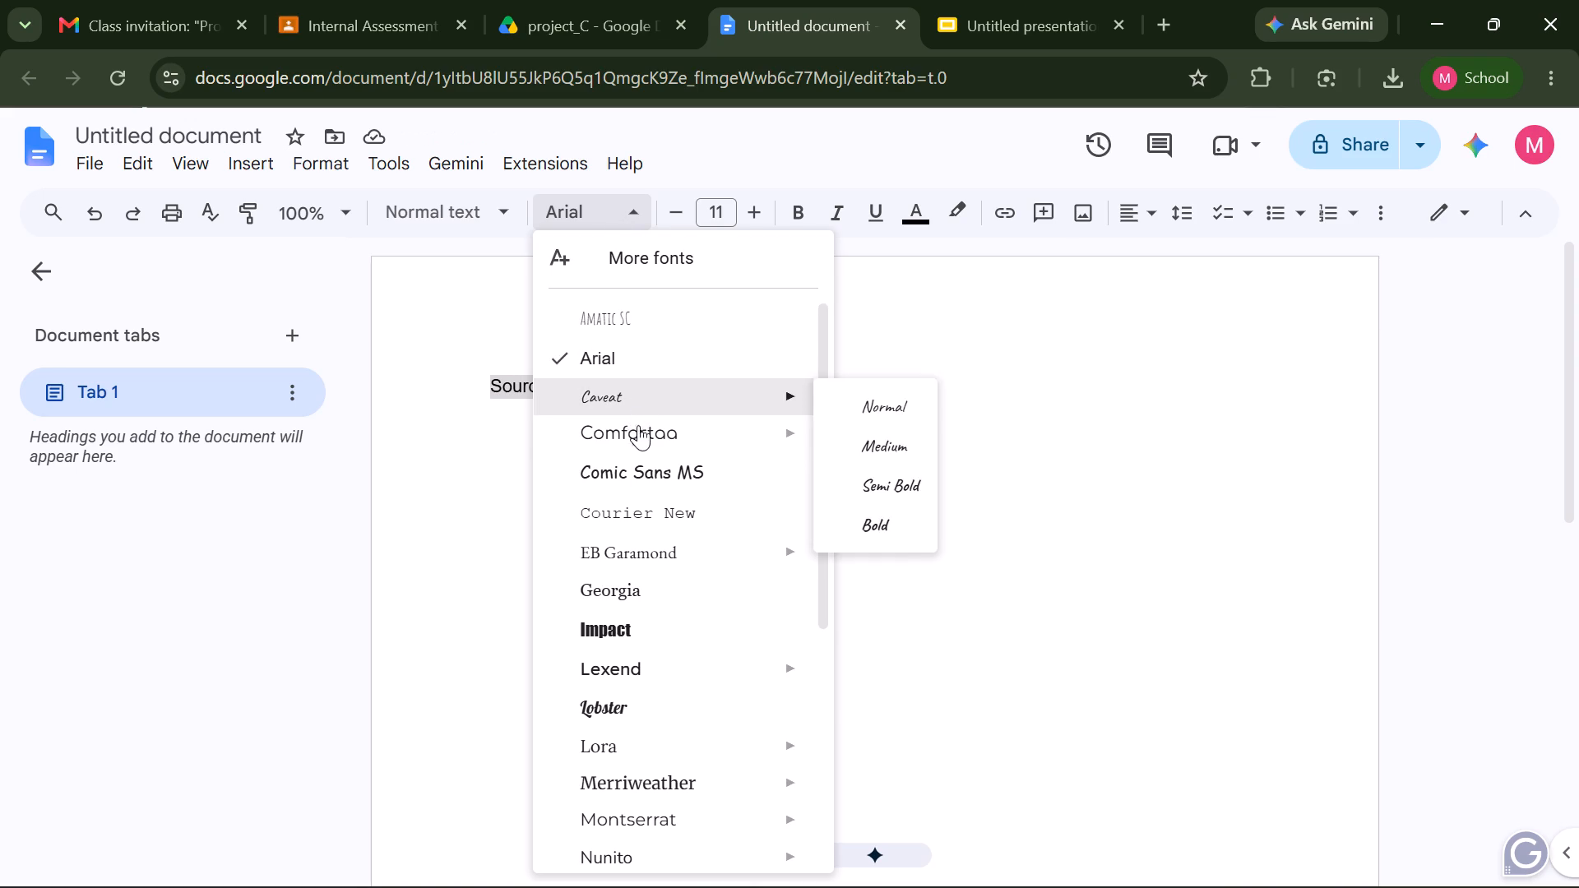
left_click(646, 476)
left_click(759, 474)
key("Return")
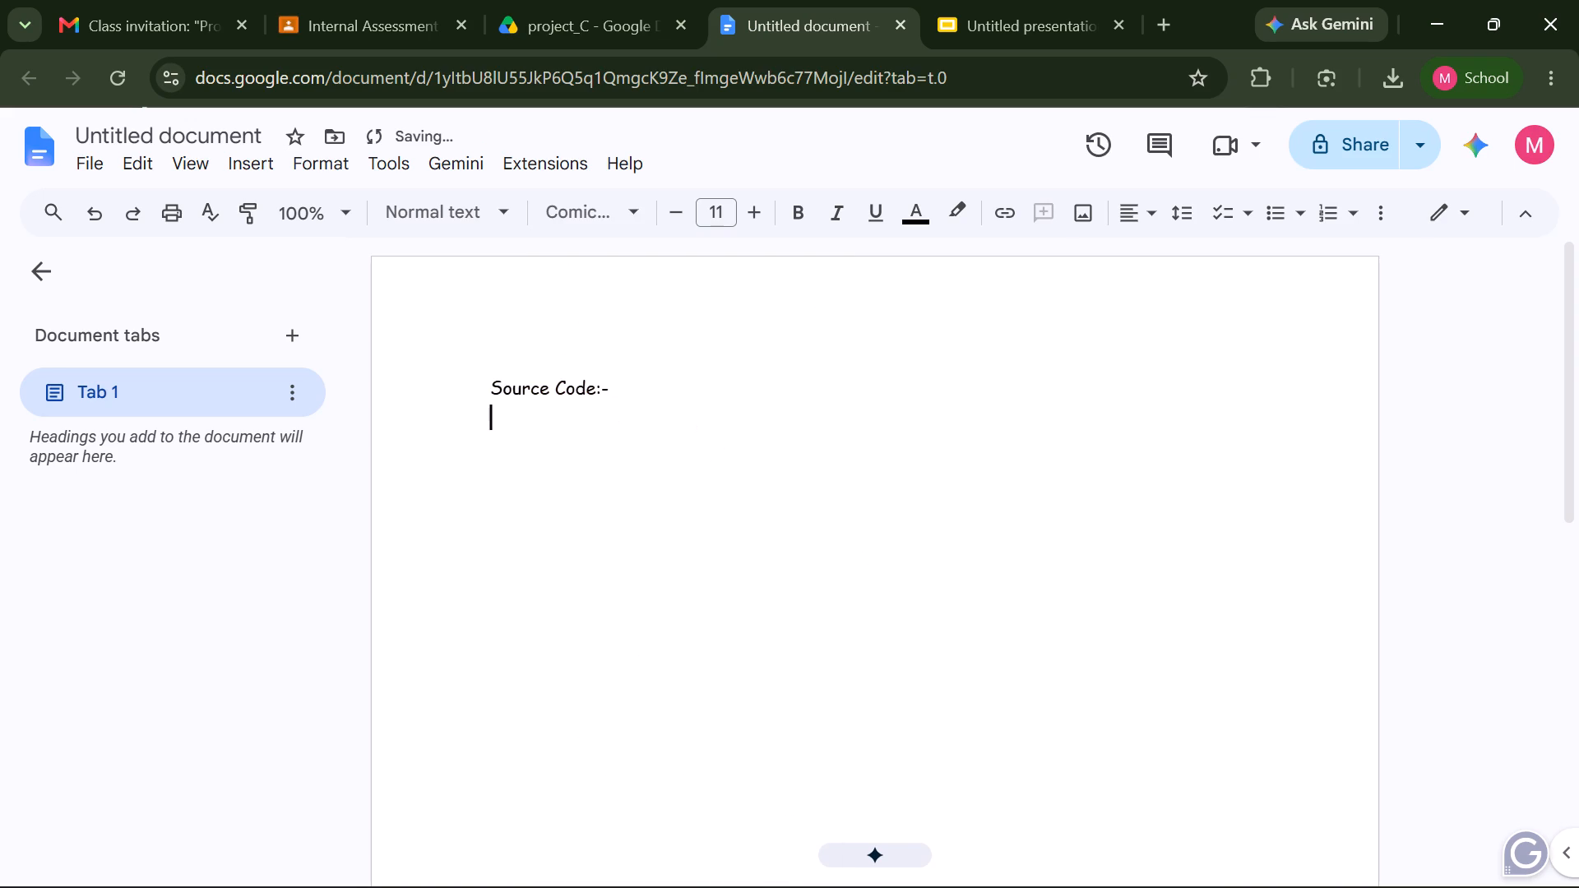
key("Return")
Switch to Visual Studio Code, open server.c from the backend folder, and copy its entire code.
scroll(660, 462, "right", 1)
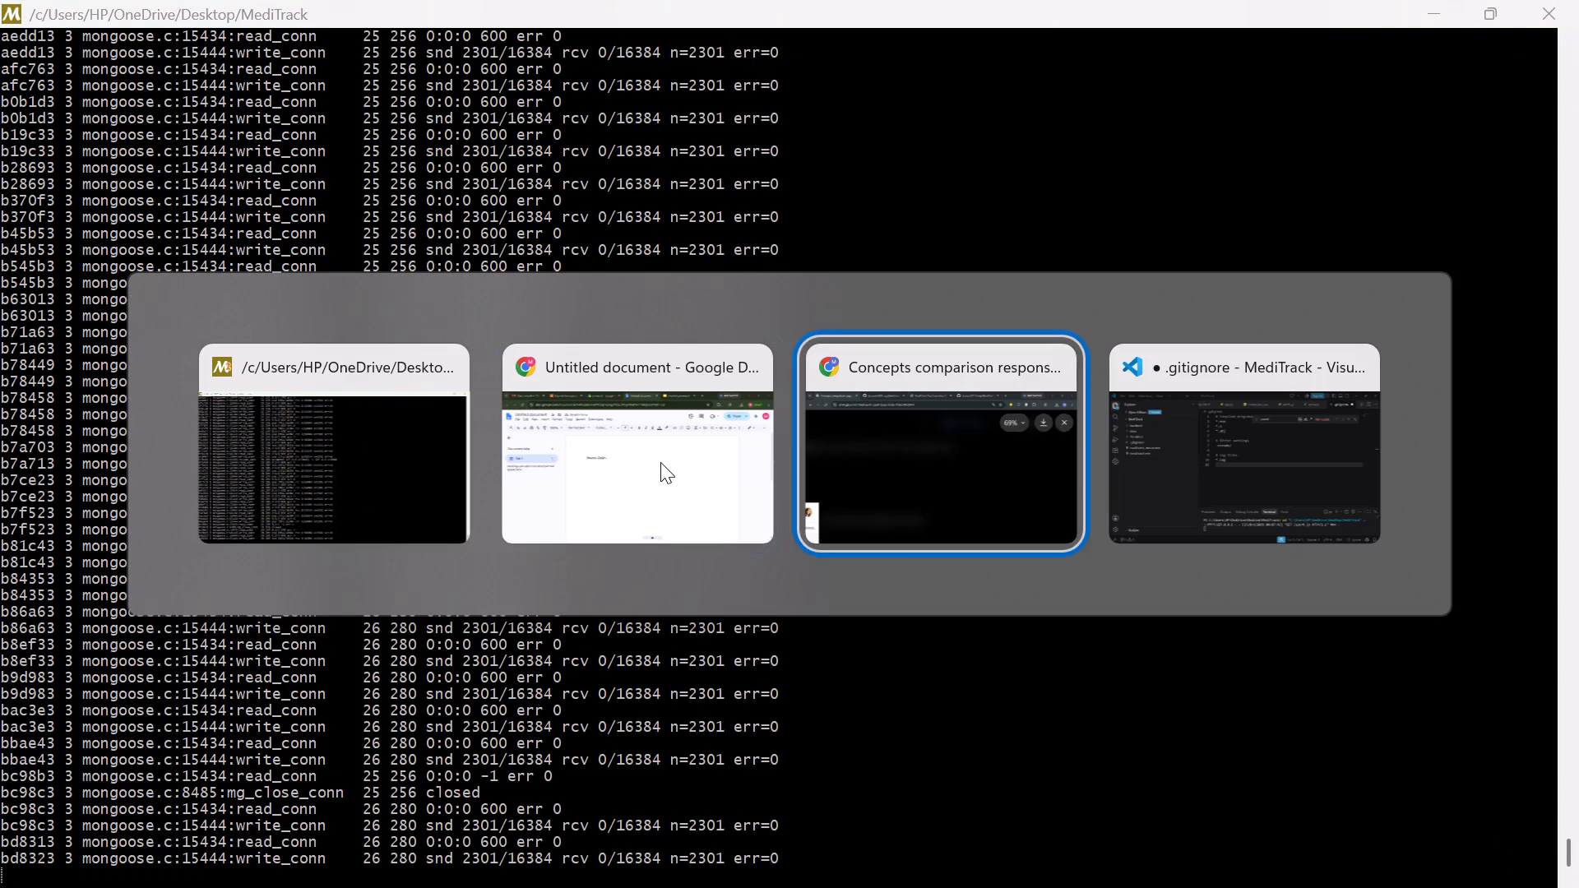
left_click(218, 230)
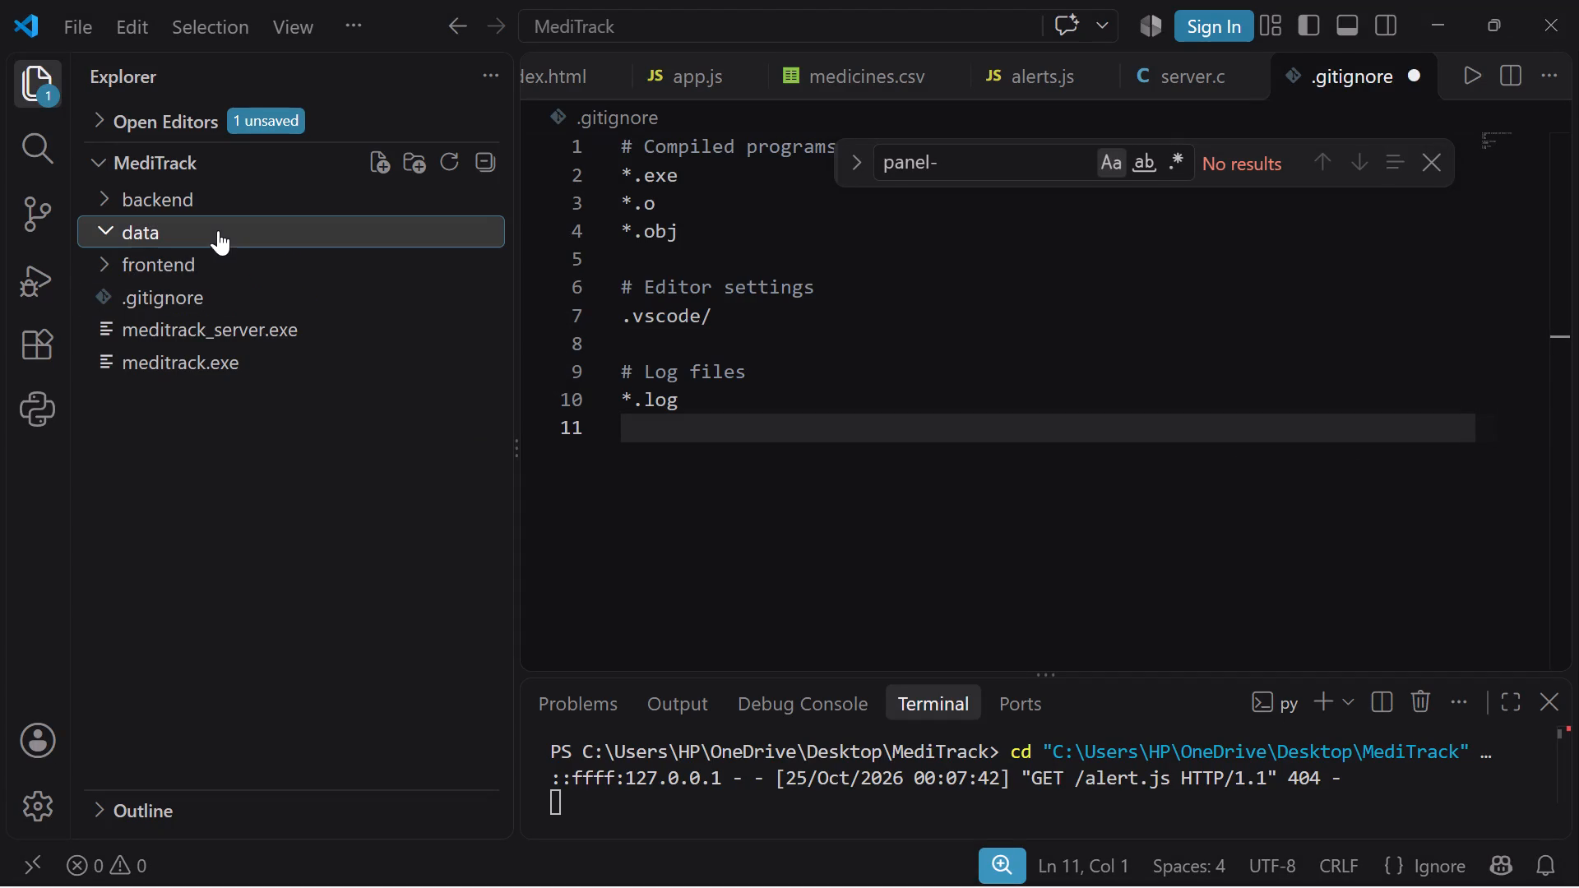
left_click(166, 198)
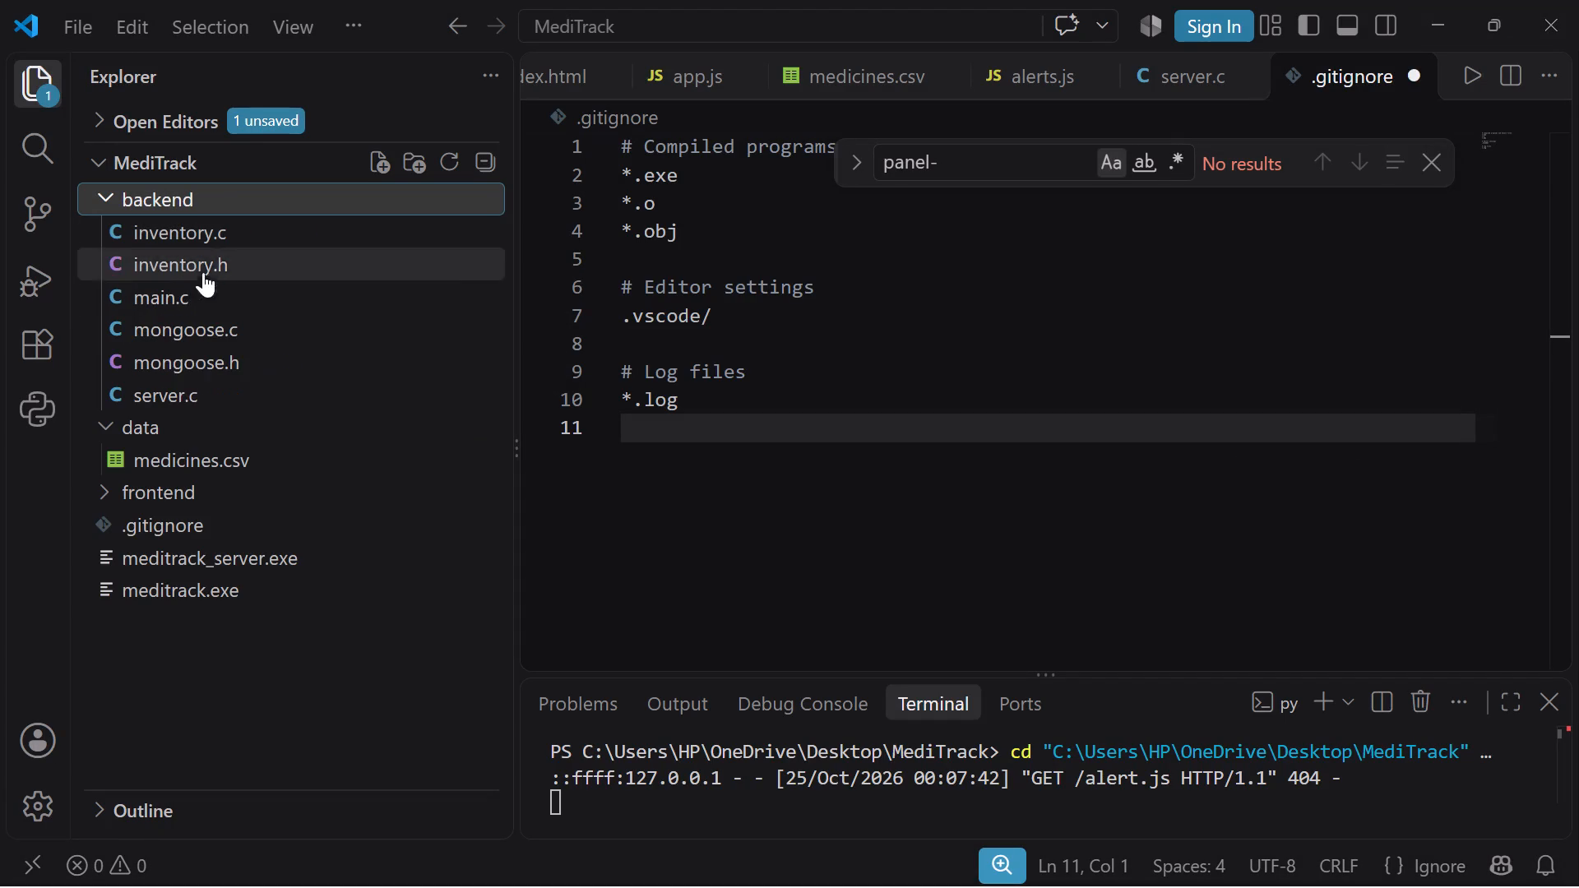
left_click(177, 378)
left_click(788, 356)
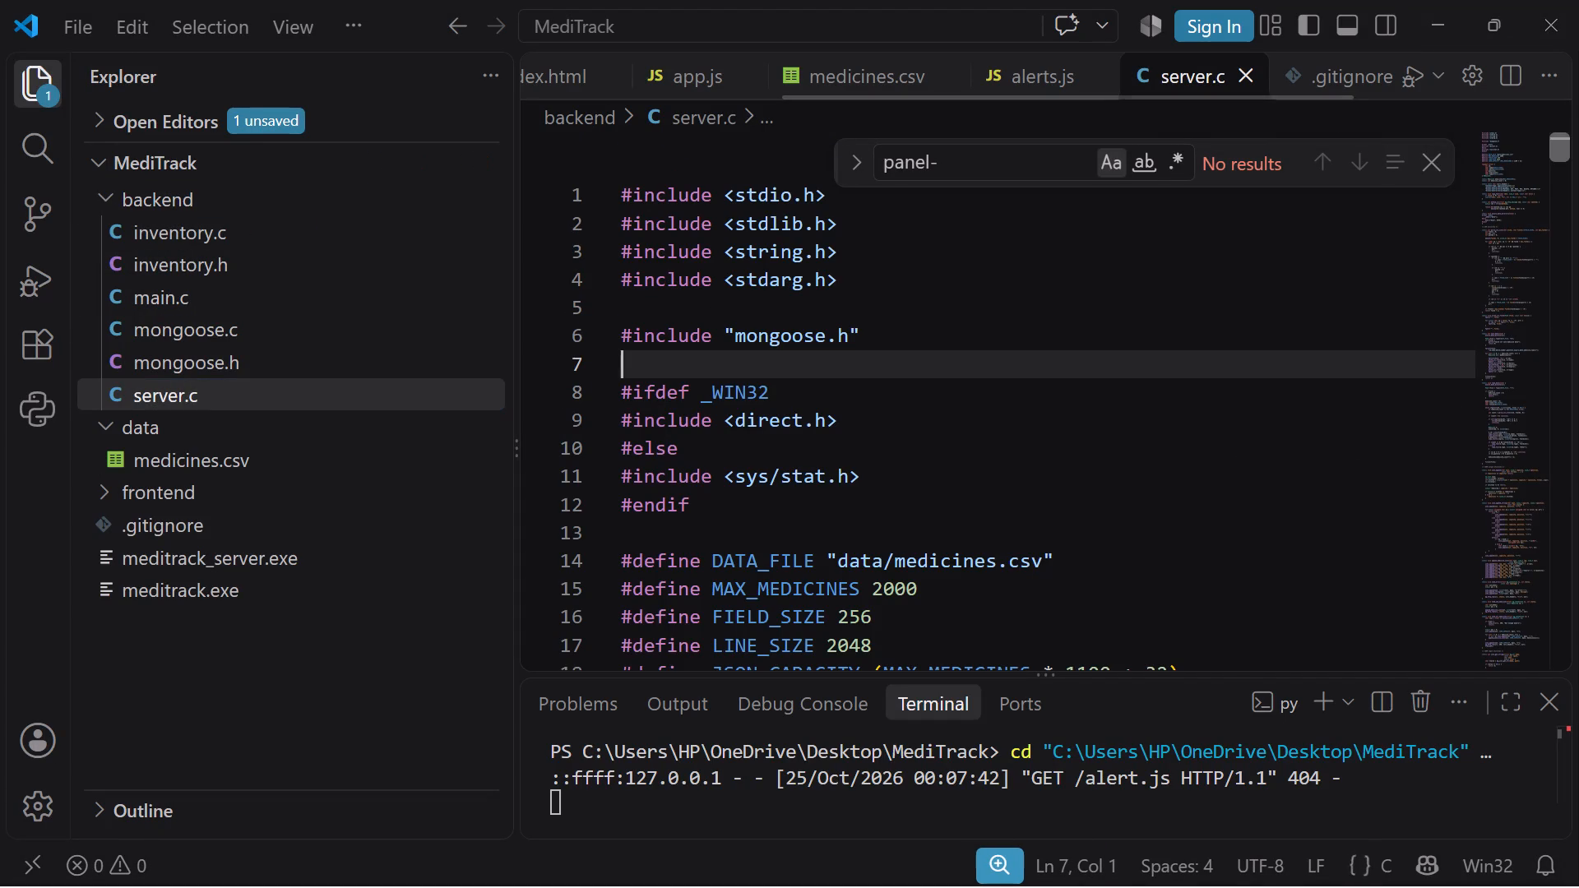
key("ctrl+a")
key("ctrl+c")
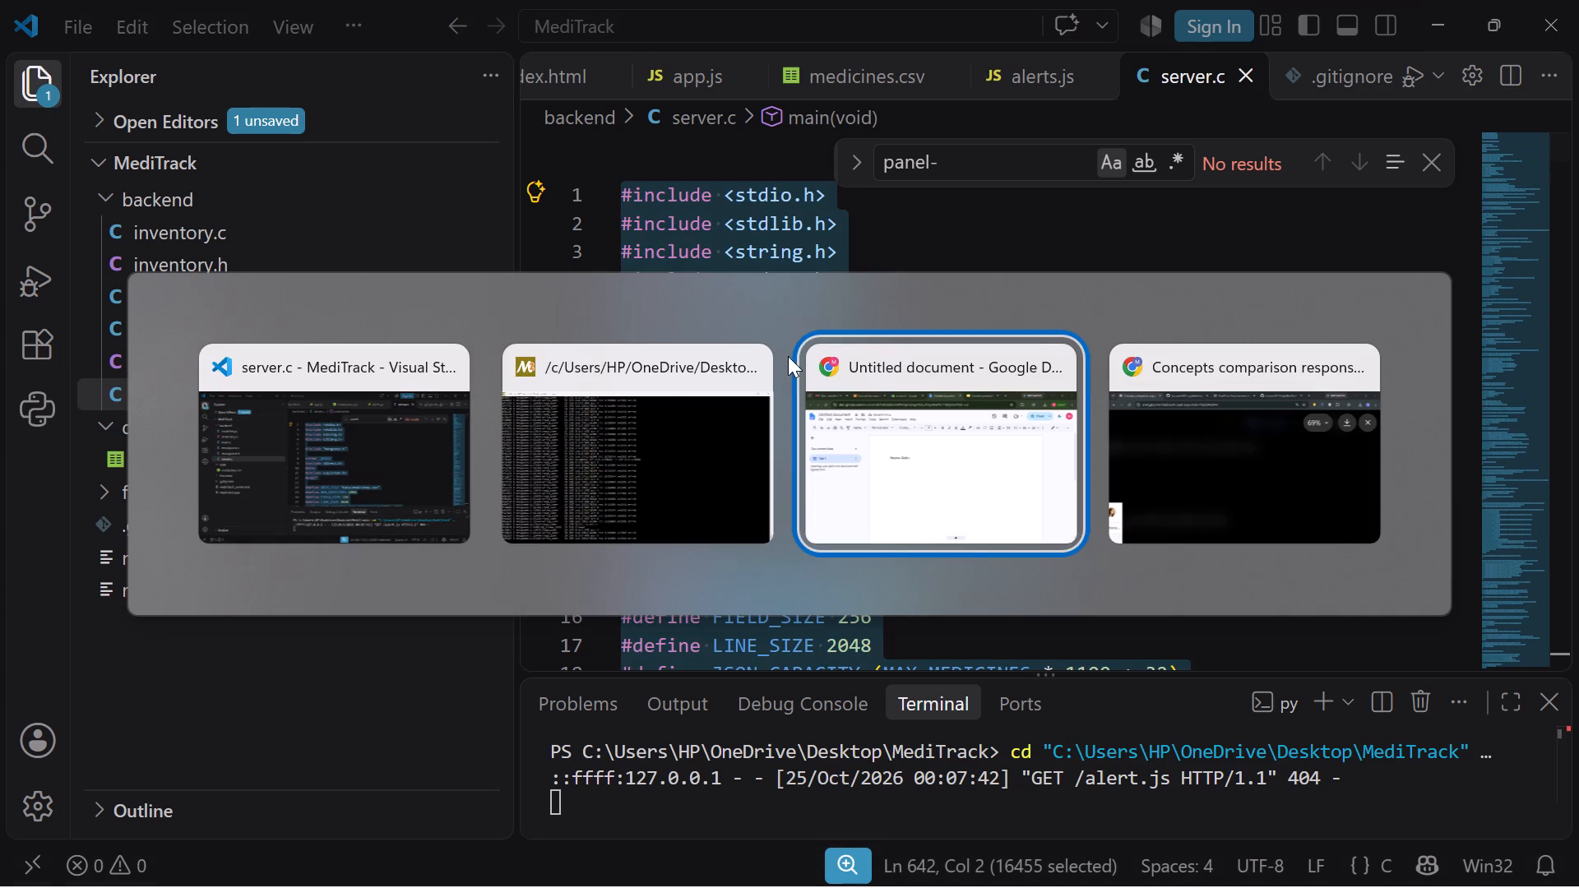
Review the project assignment instructions in Google Classroom and the instructor's Gmail messages, including "Regarding Project Assignment", for the submission requirements.
left_click(336, 0)
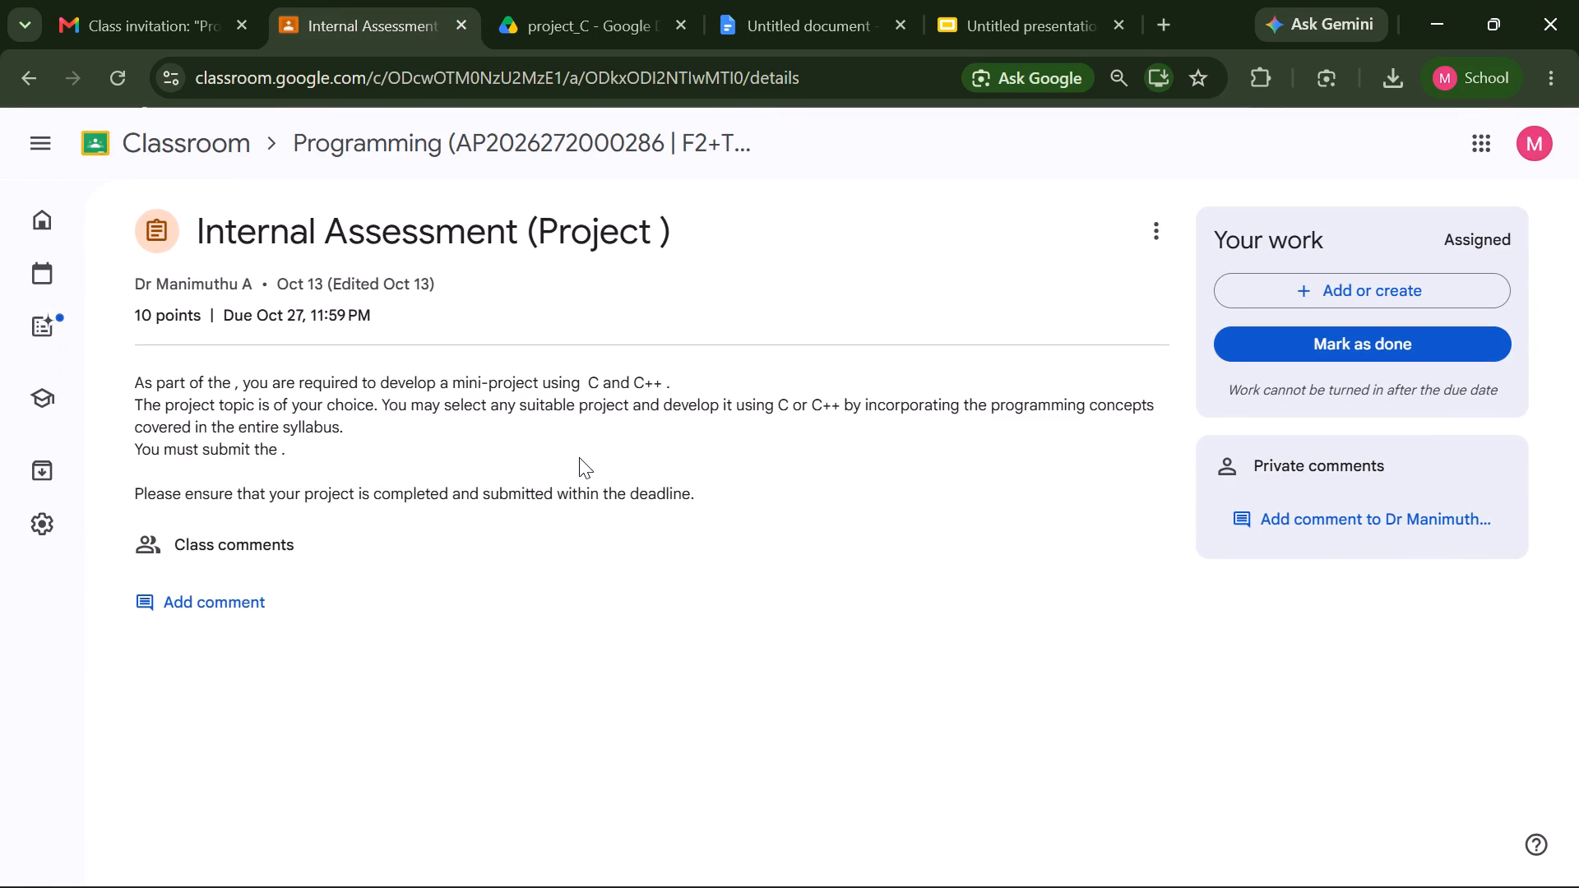
left_click(211, 0)
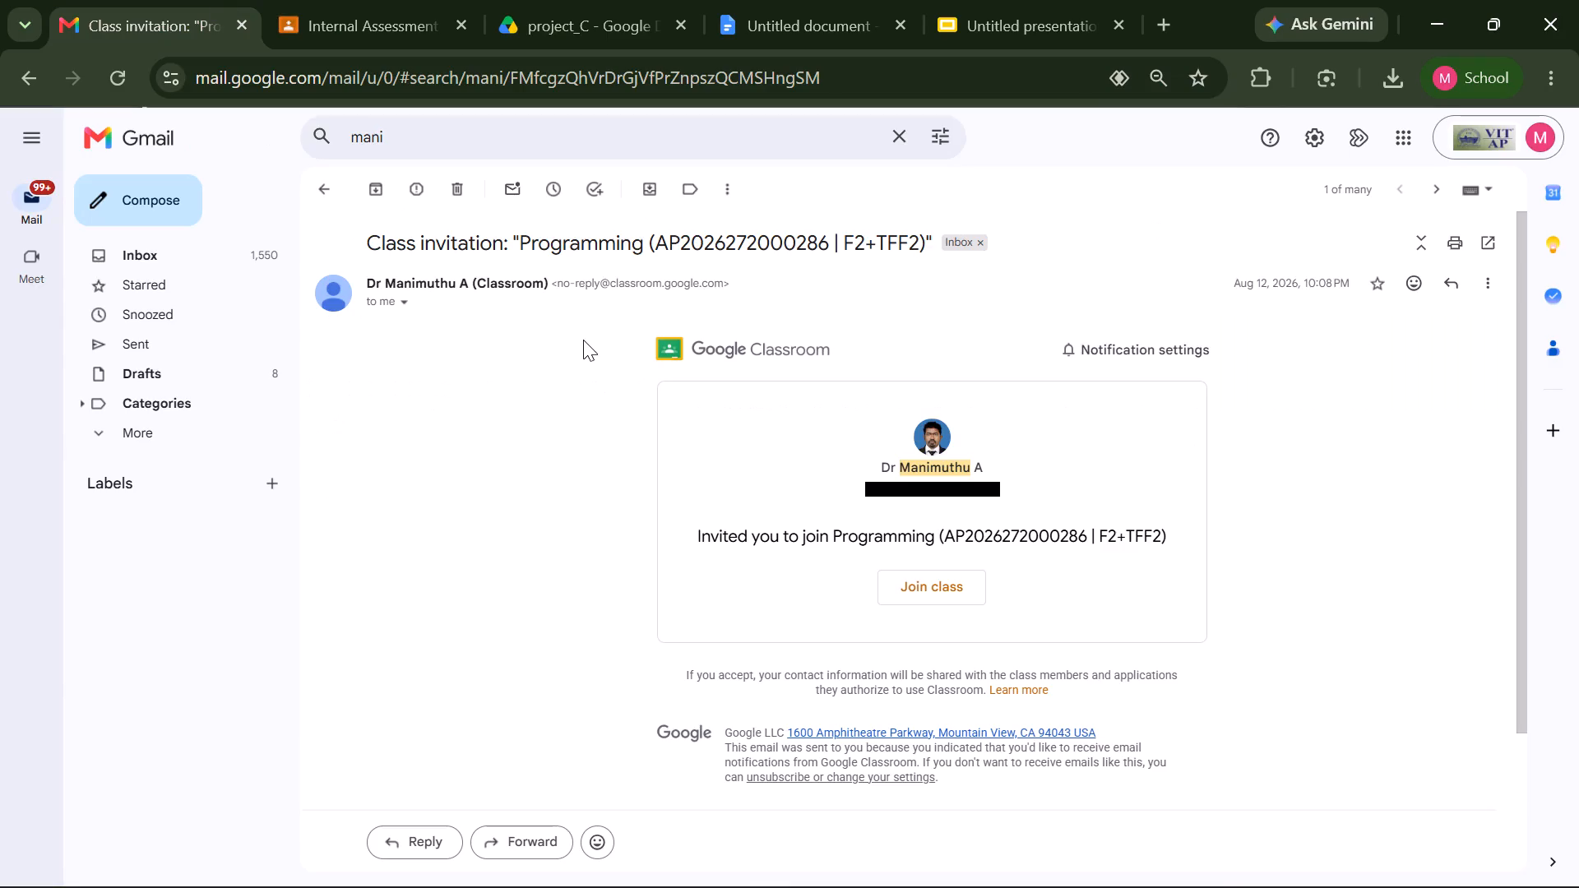
left_click(336, 192)
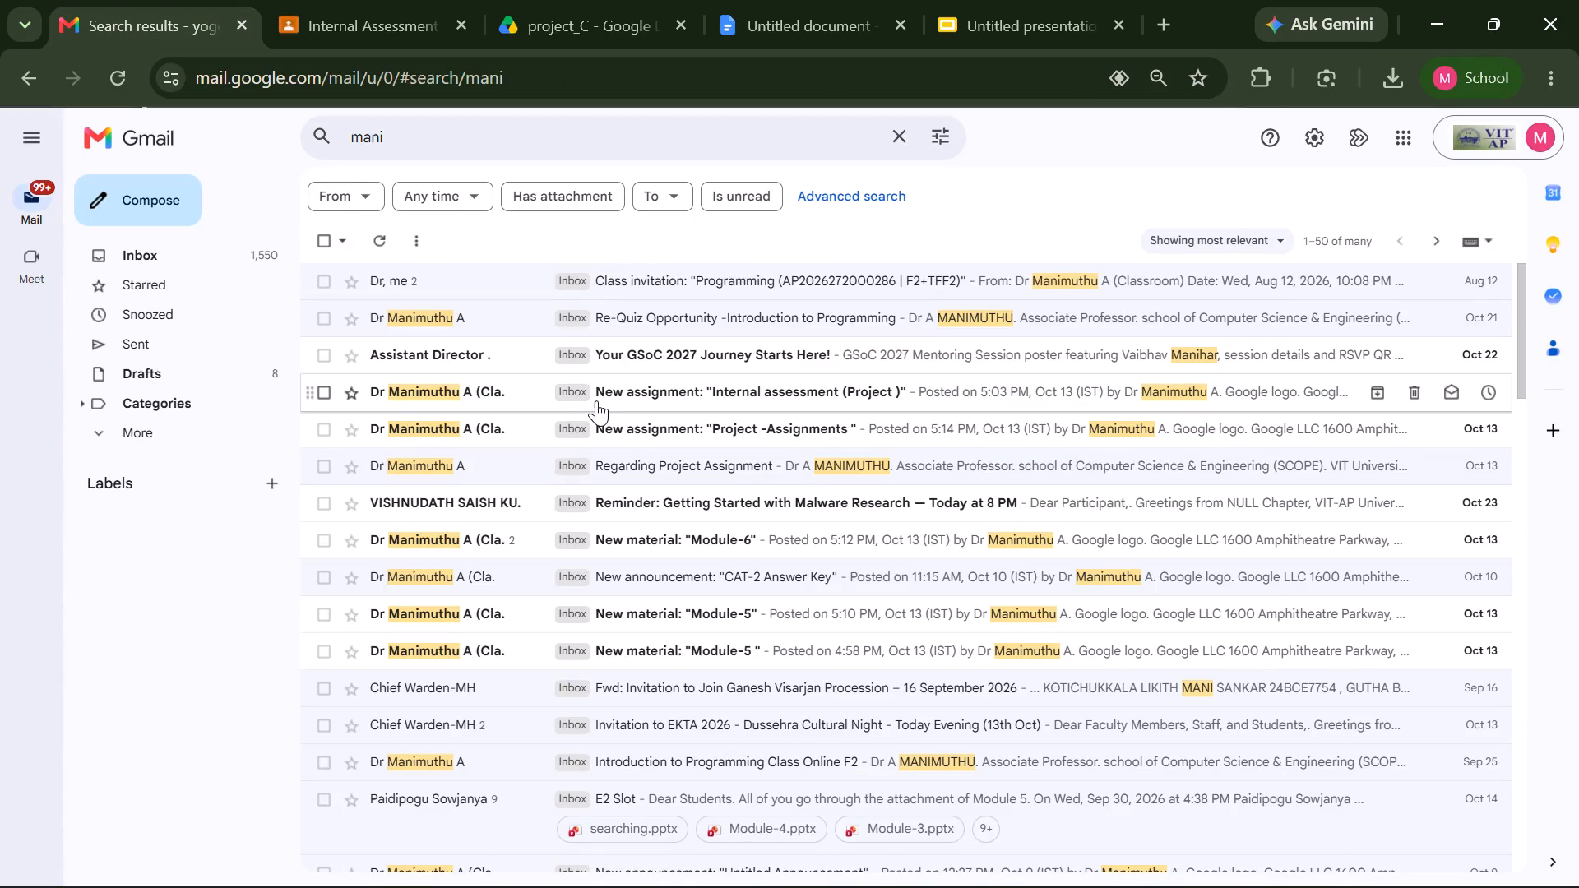
left_click(553, 390)
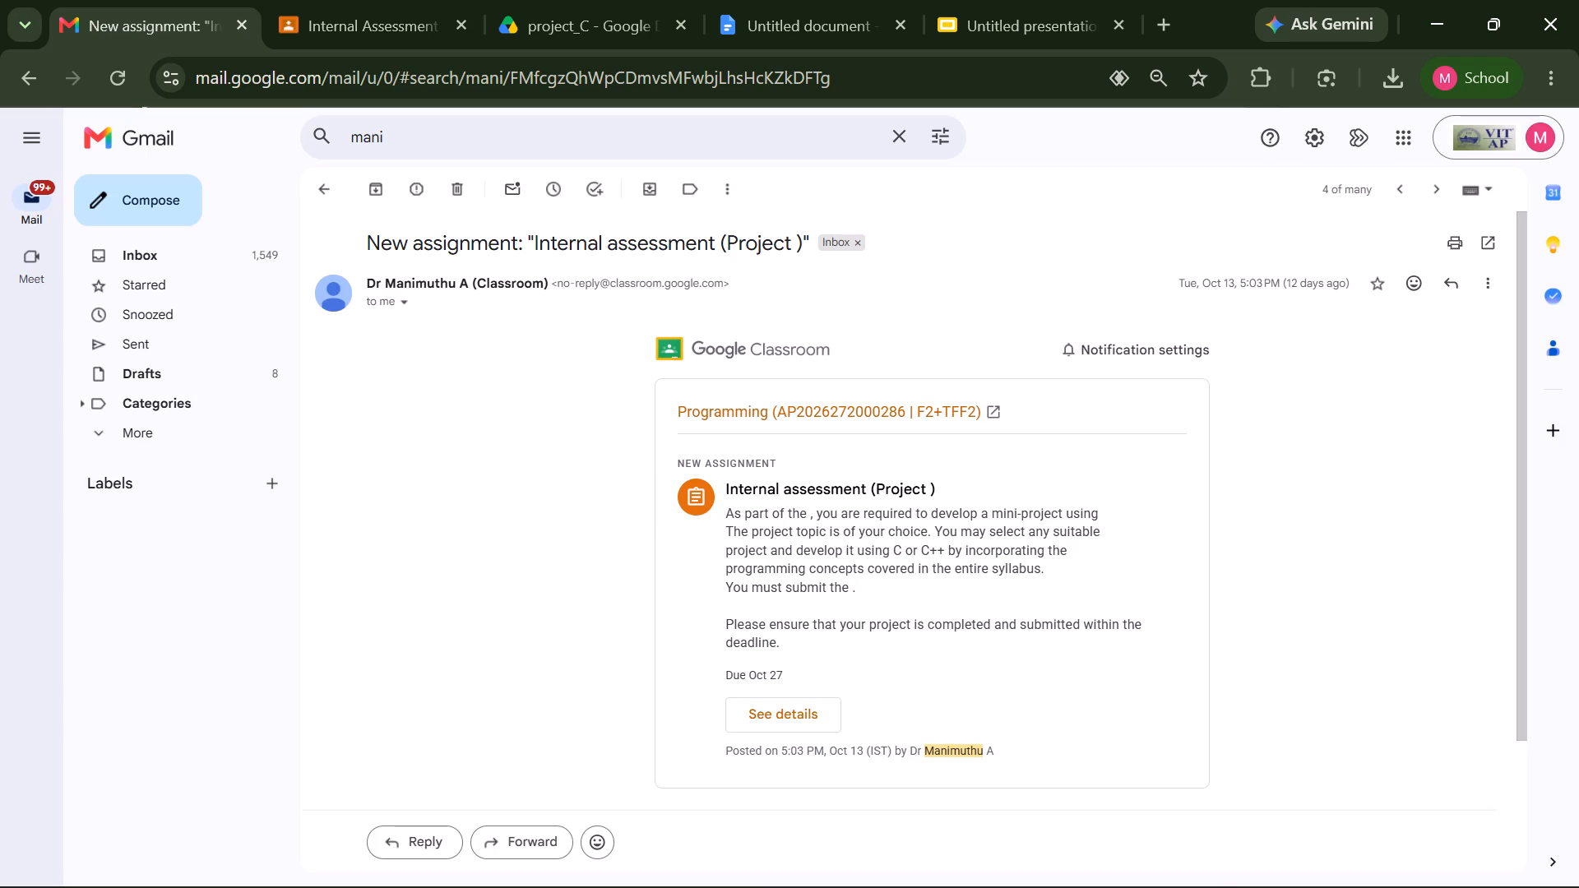
scroll(865, 556, "down", 4)
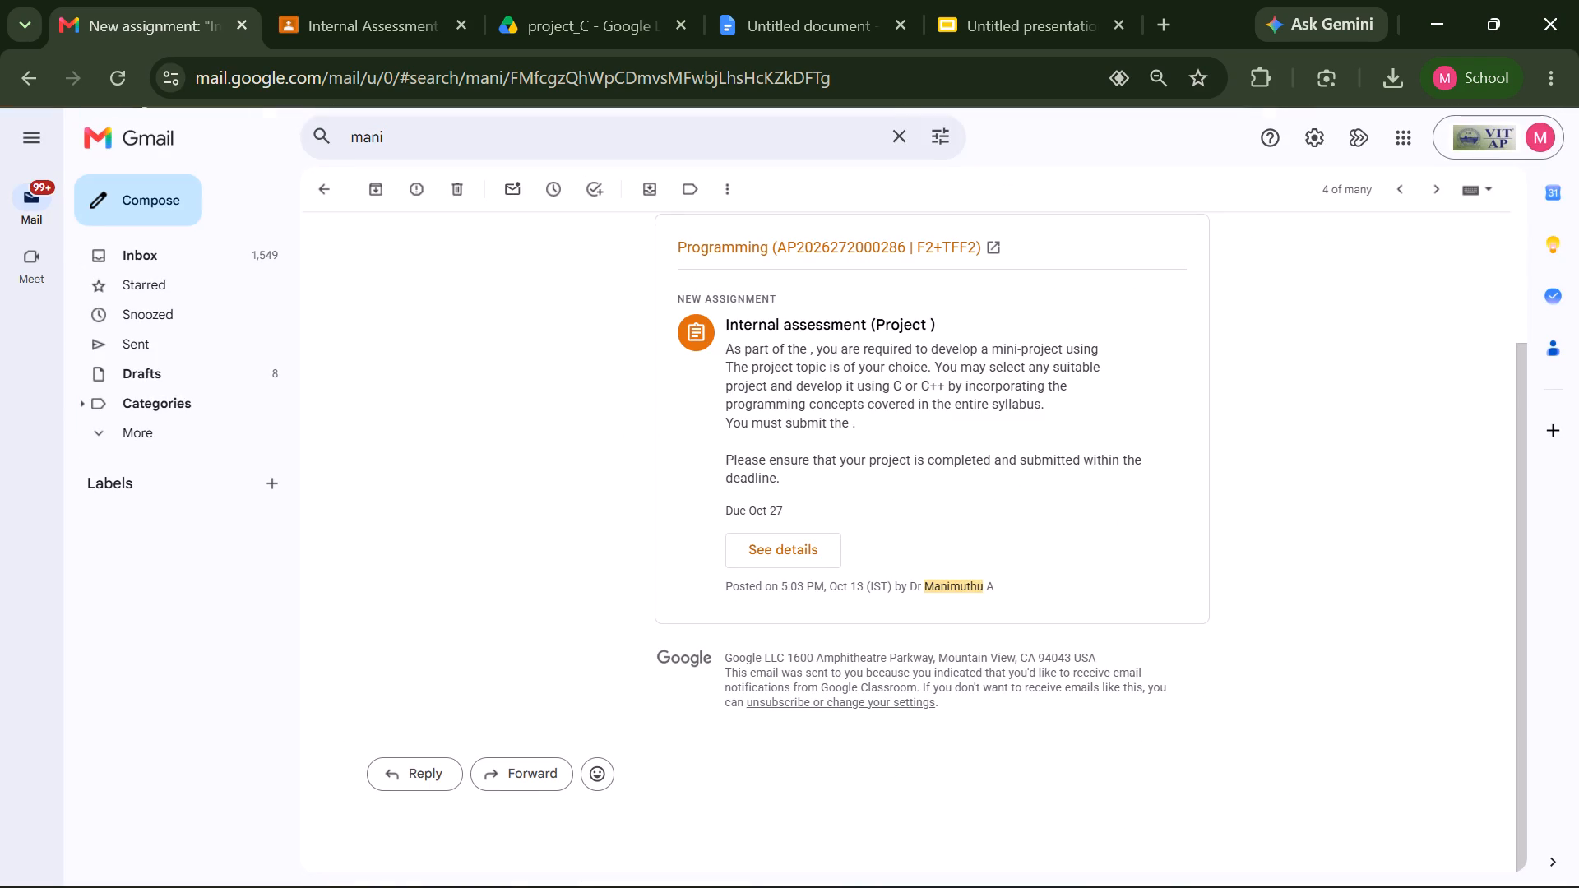
key("Right")
key("Right")
left_click(320, 188)
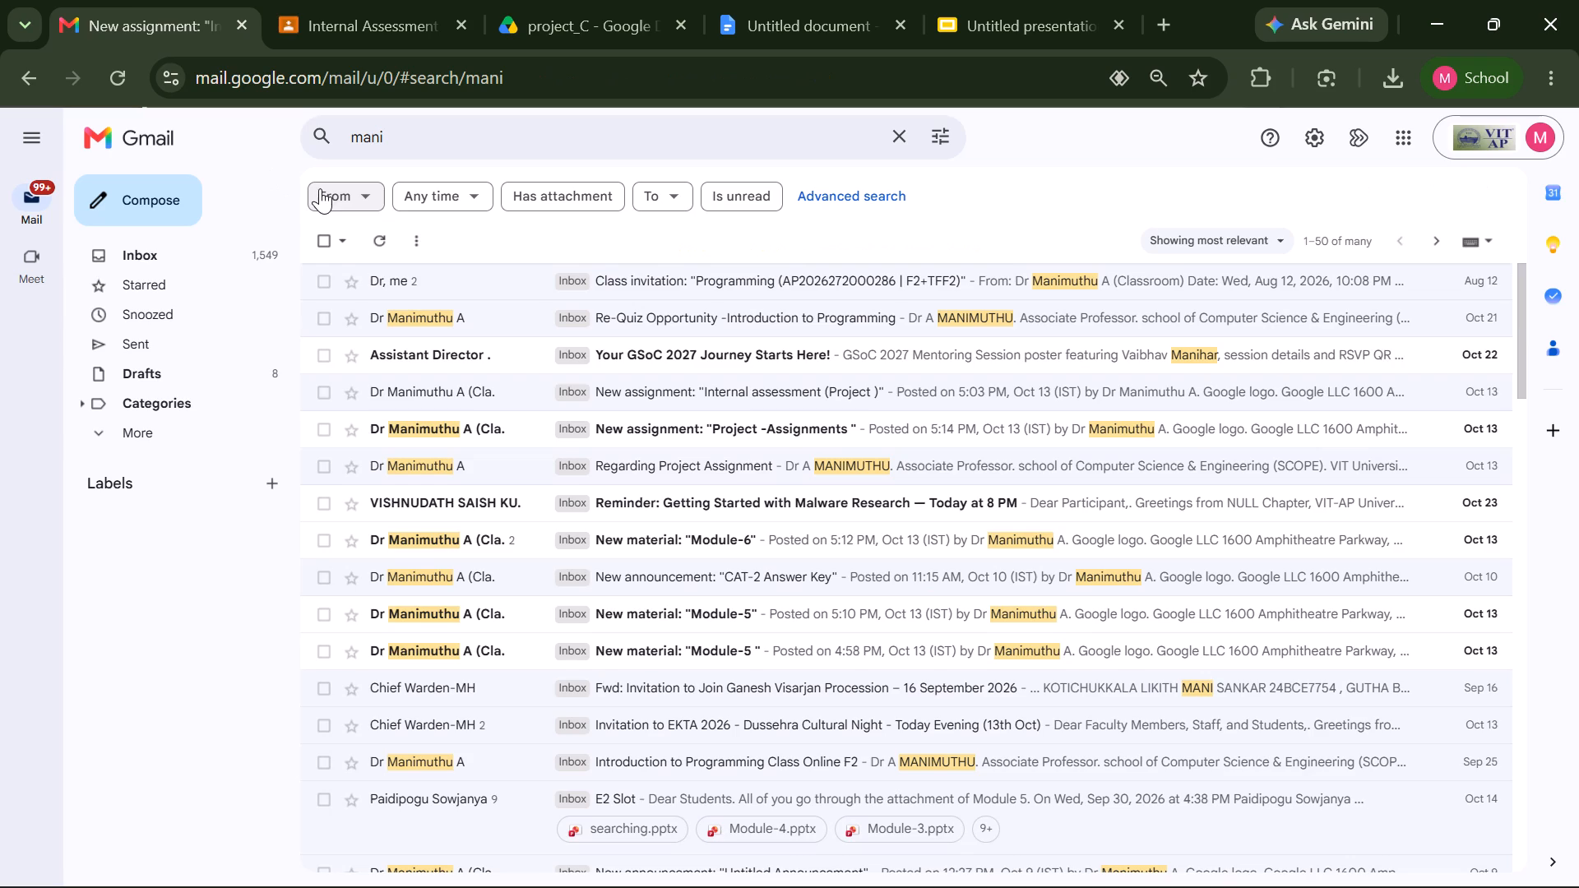
left_click(519, 435)
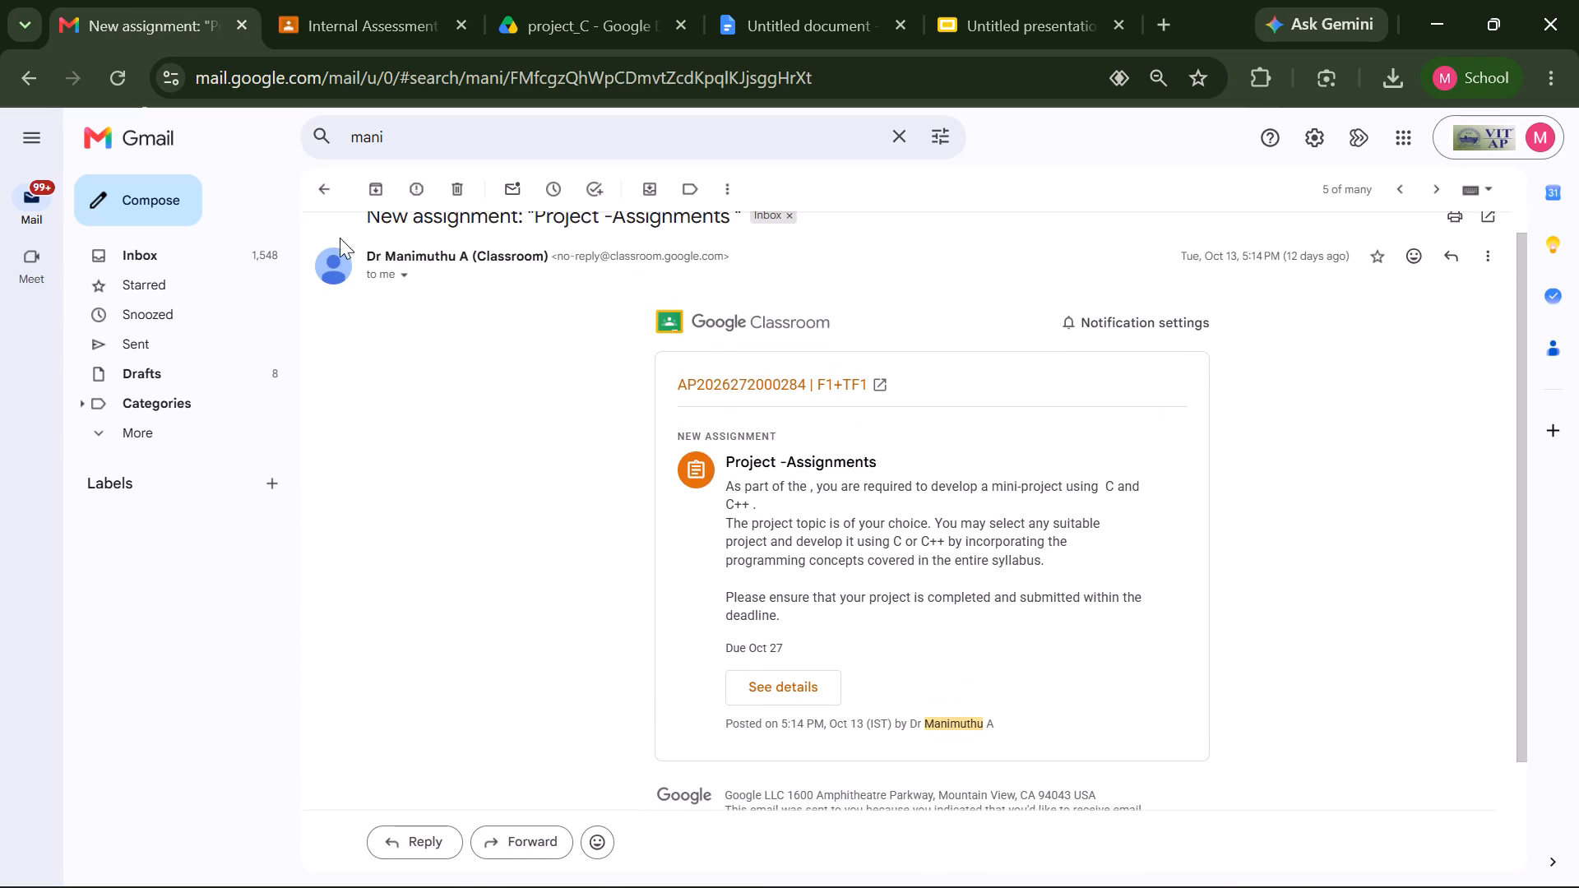
left_click(321, 192)
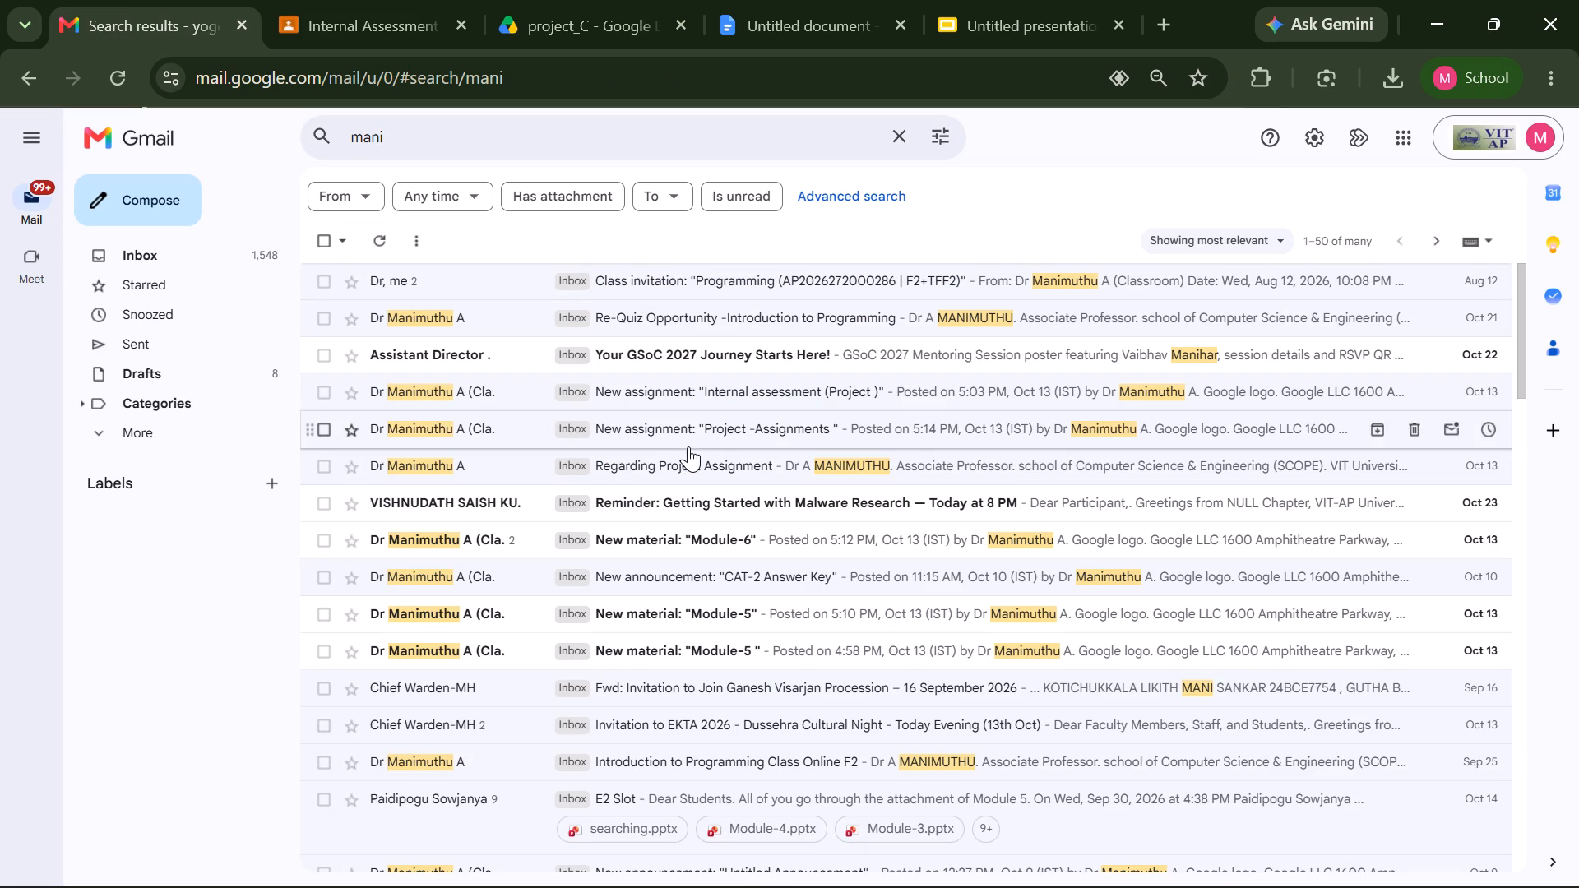
left_click(692, 476)
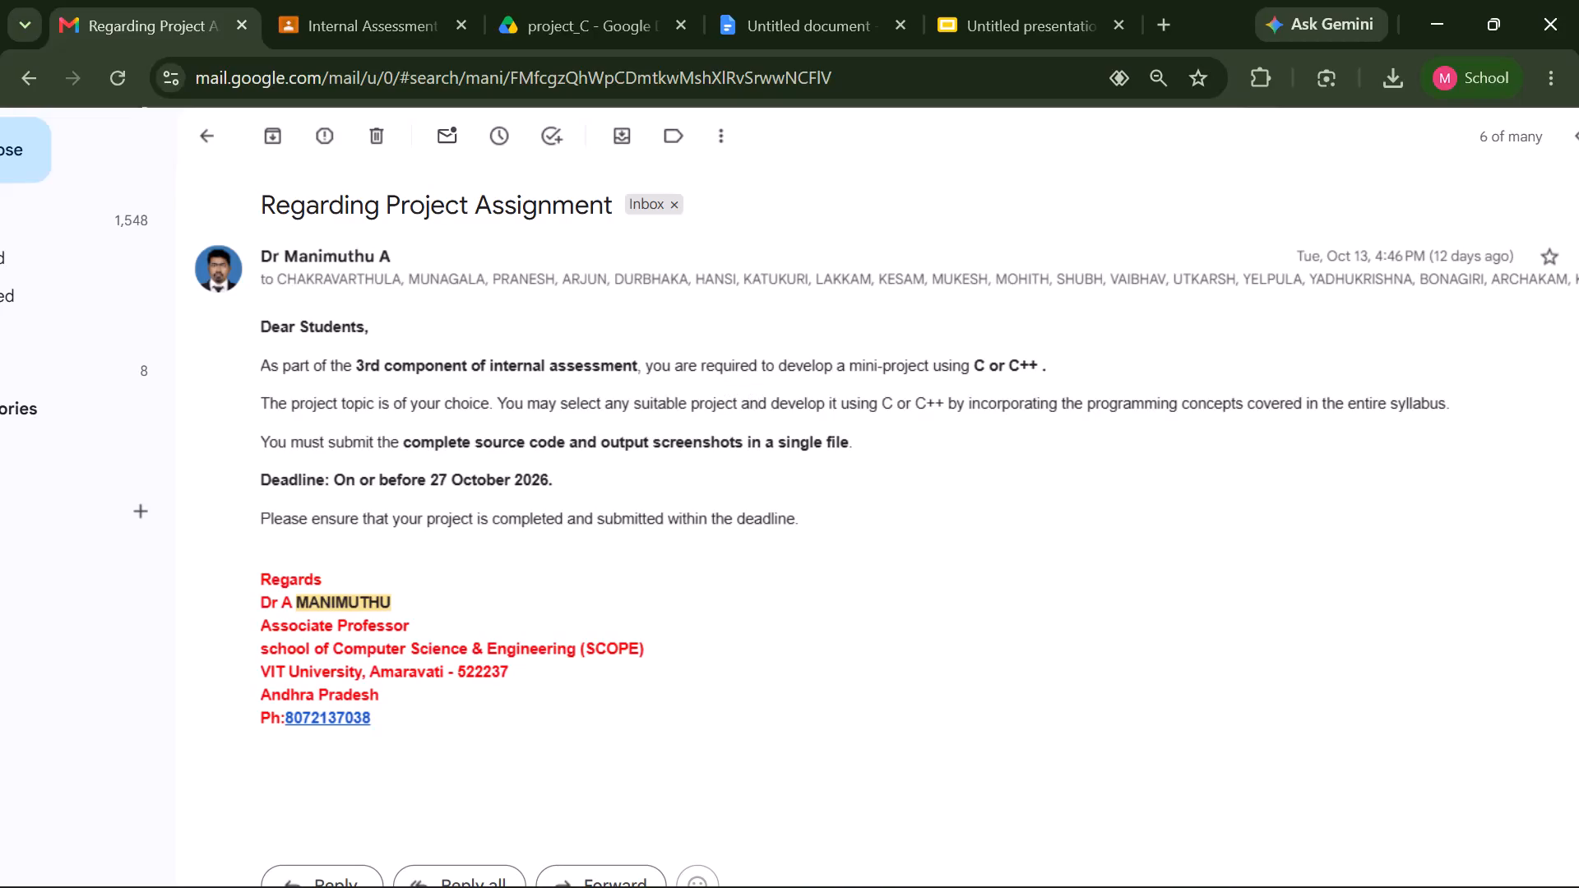
left_click(716, 373)
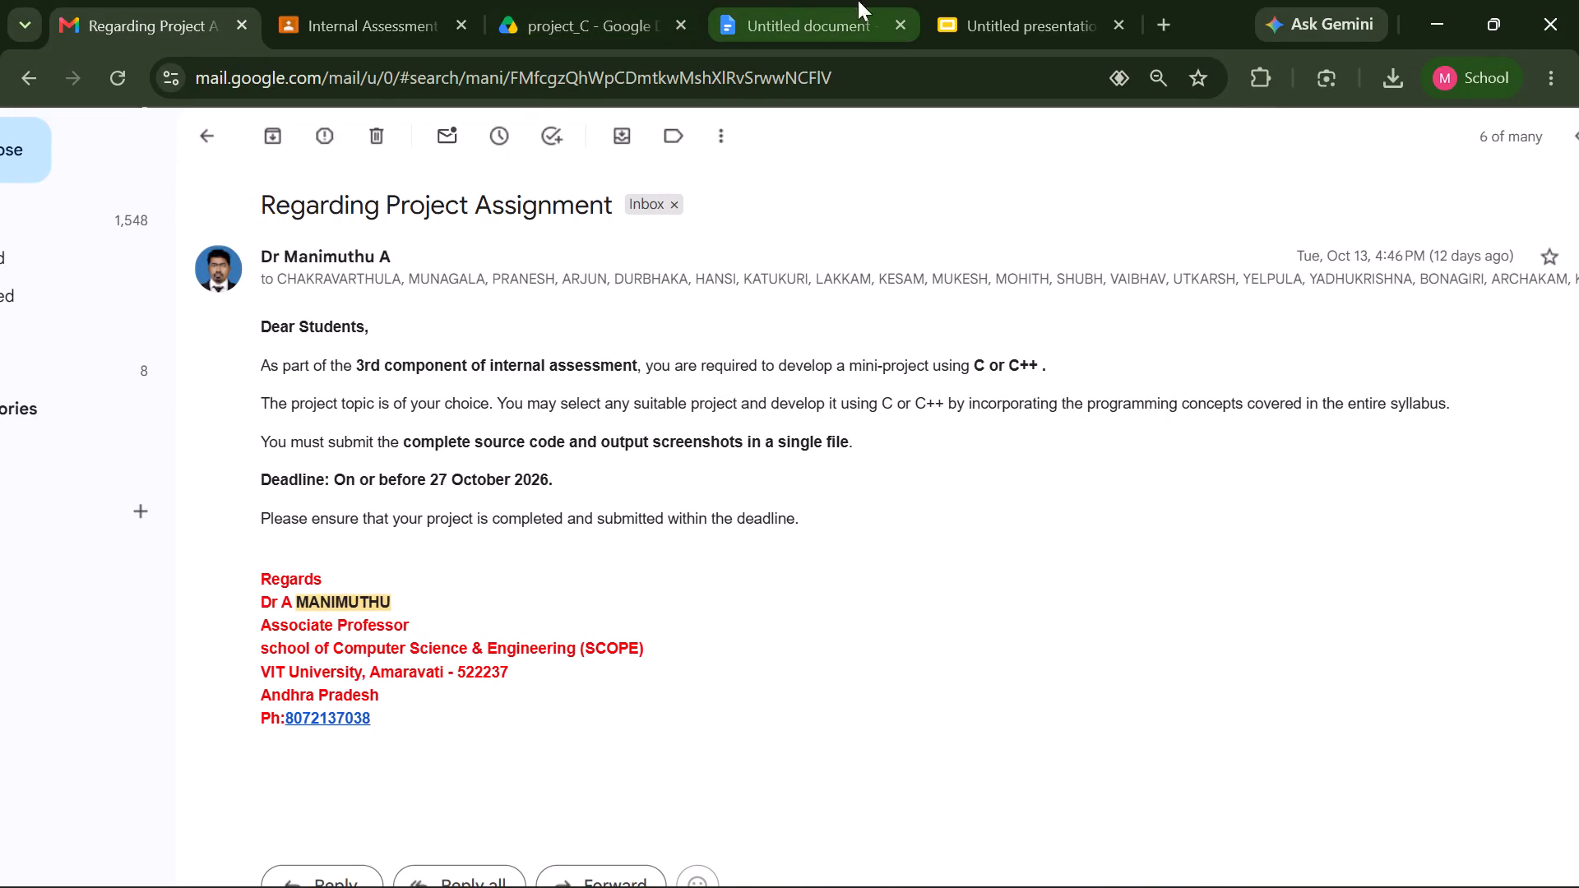
Return to the untitled Google Docs document and insert a blank line above "Source Code:-".
left_click(955, 0)
left_click(762, 0)
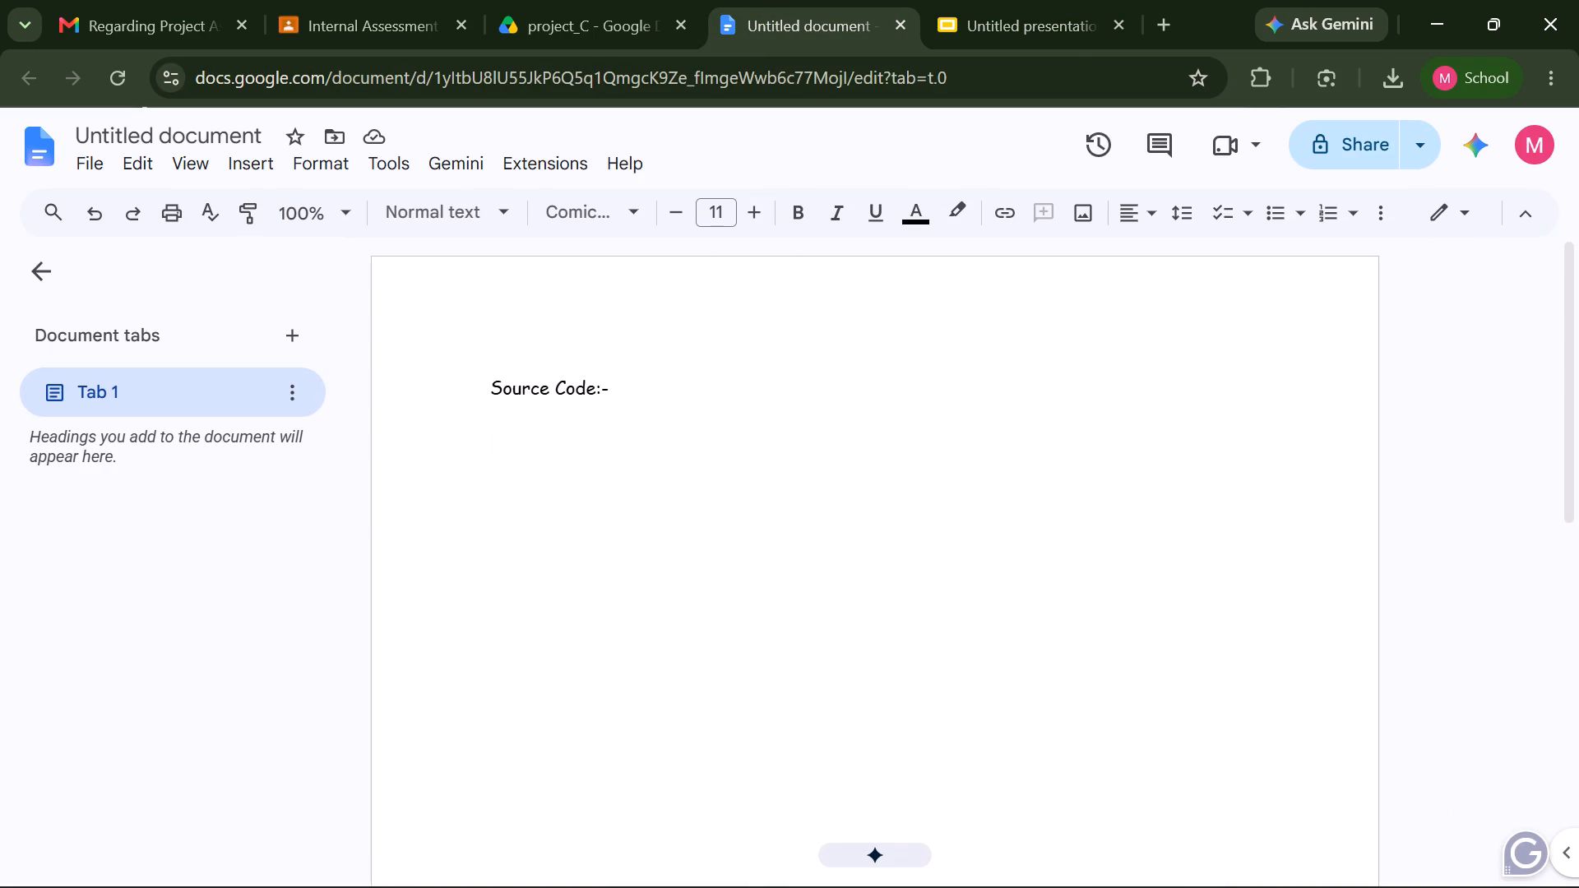
left_click_drag(633, 396, 449, 393)
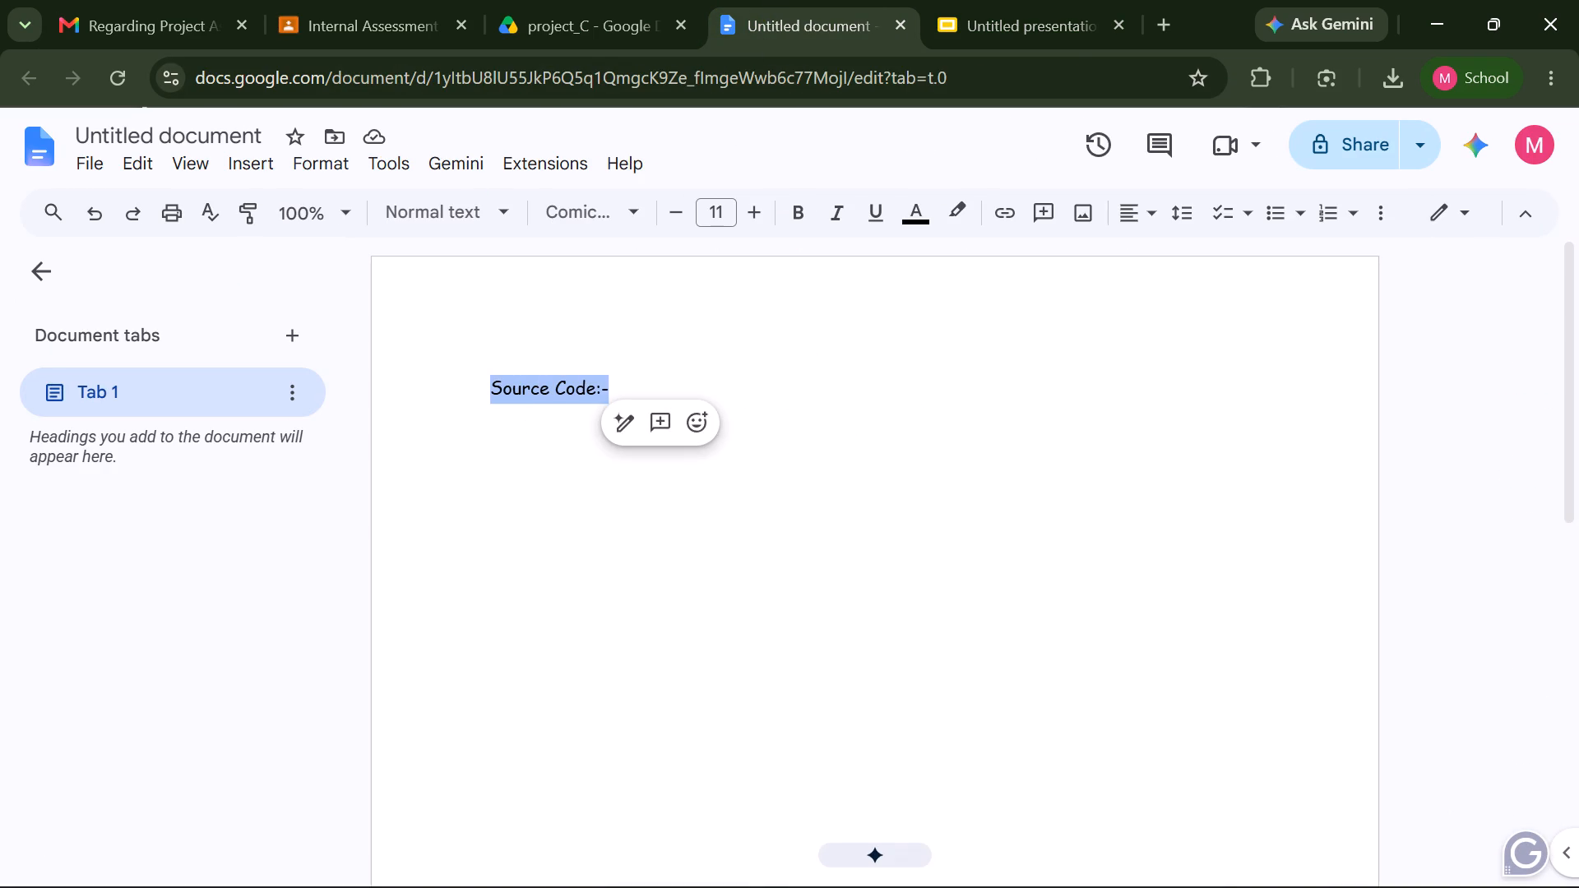
left_click(780, 348)
left_click(768, 347)
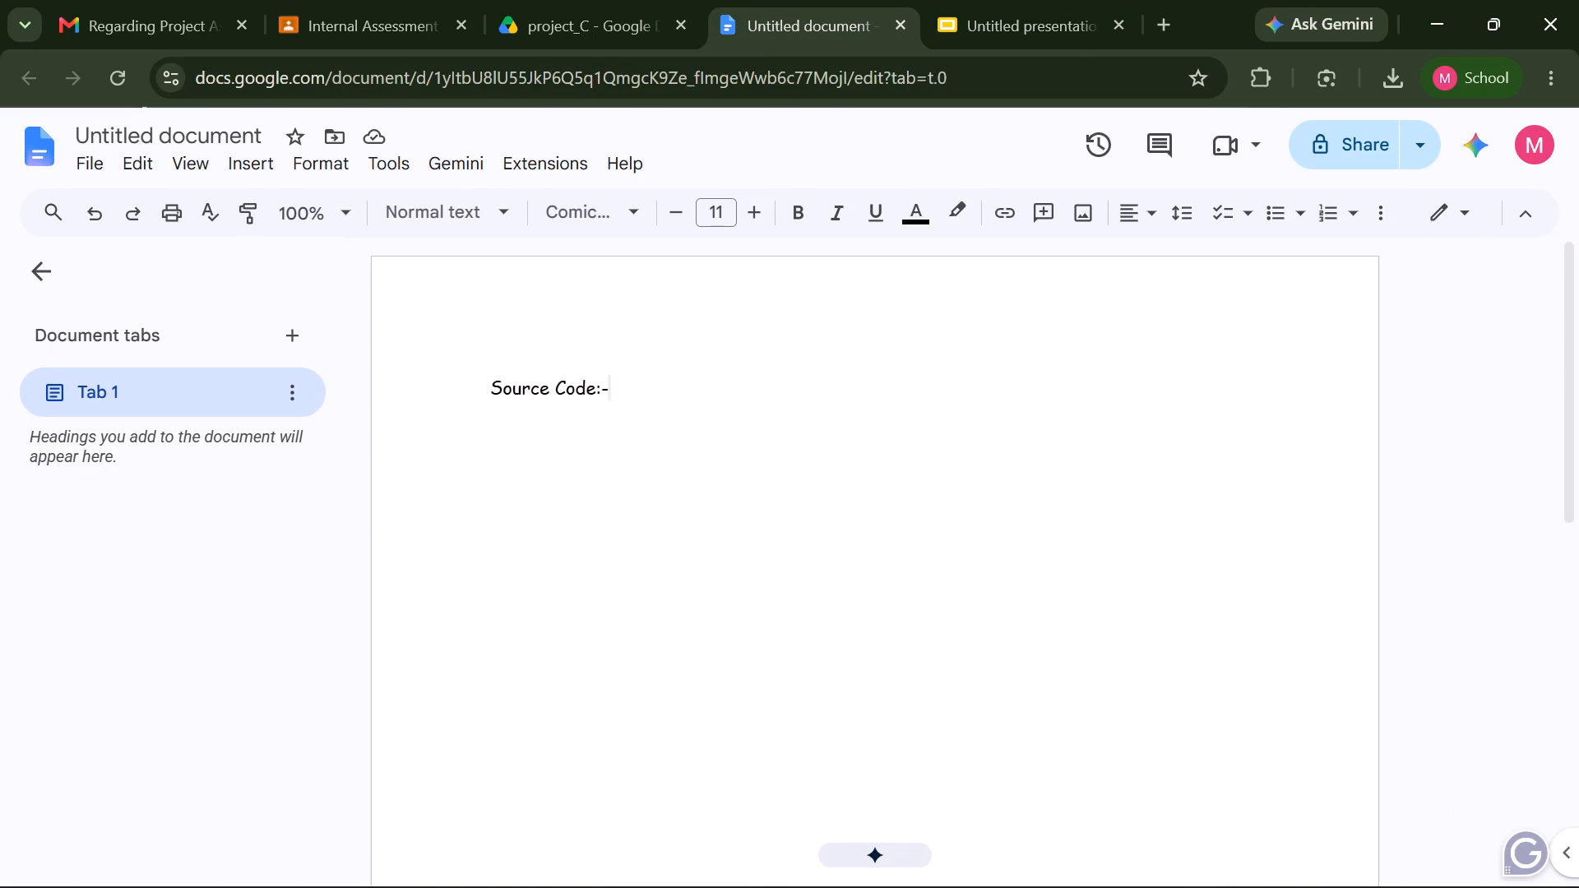
left_click(468, 345)
key("Return")
key("Up")
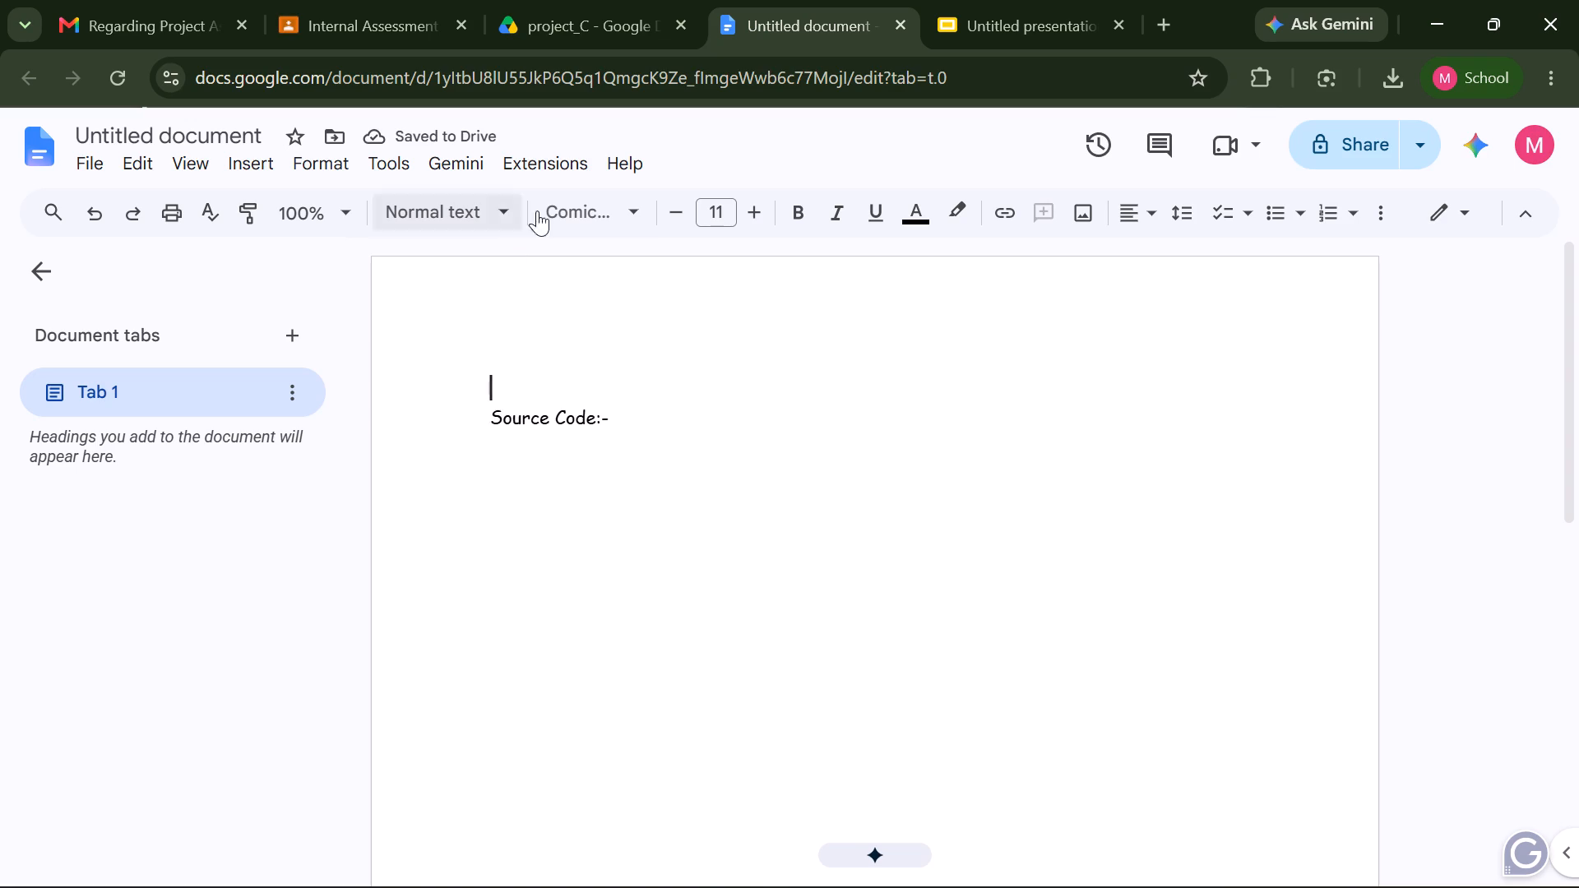
Set the blank first line's font to EB Garamond Medium at size 19.
left_click(613, 199)
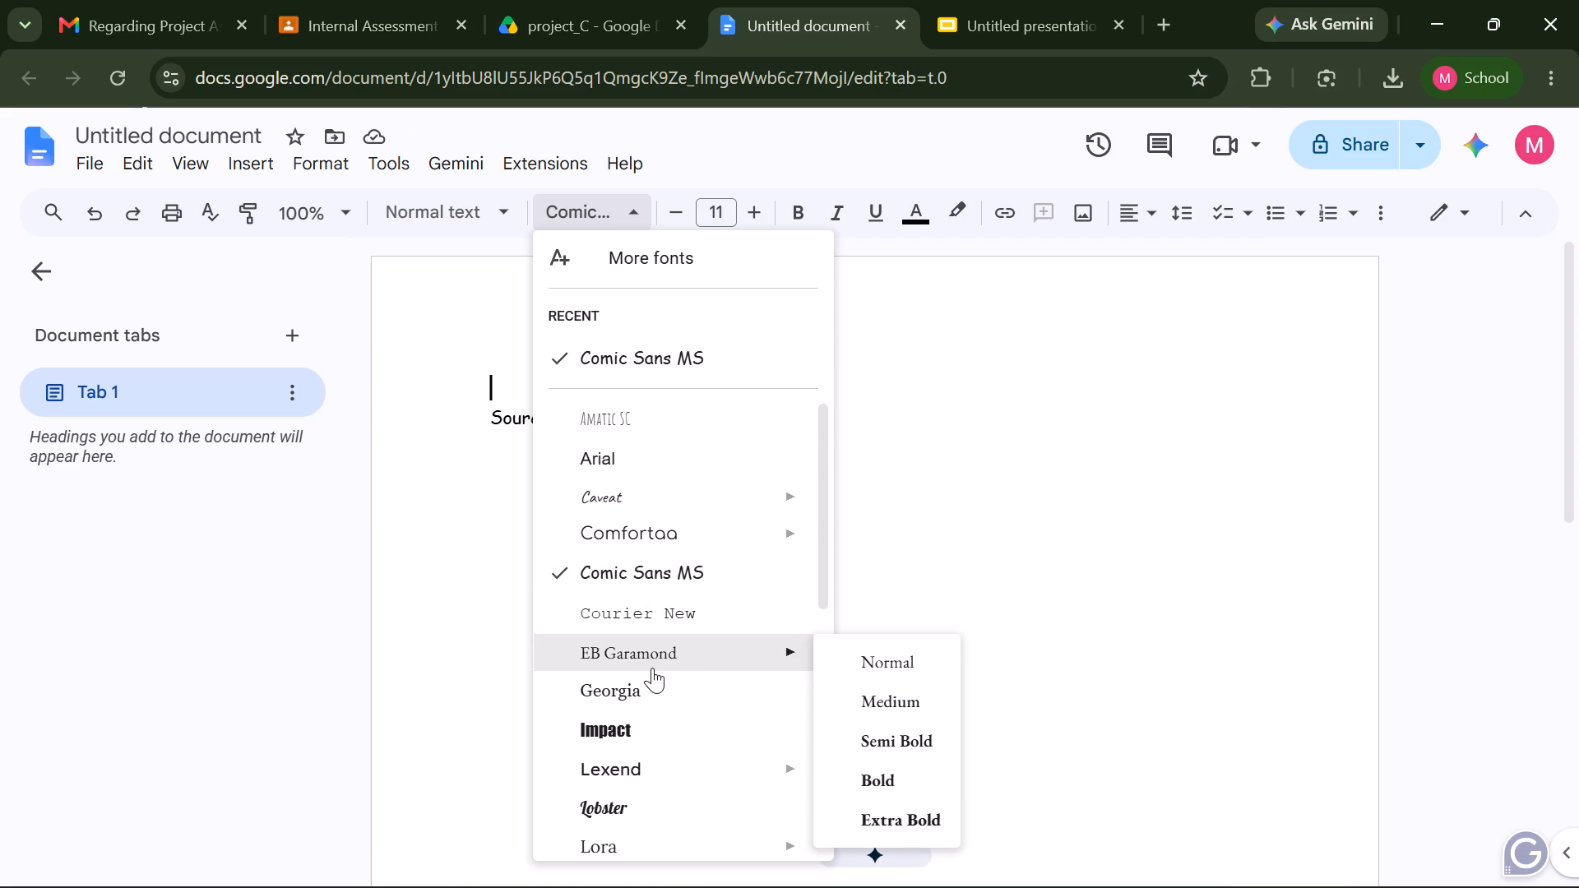
left_click(857, 694)
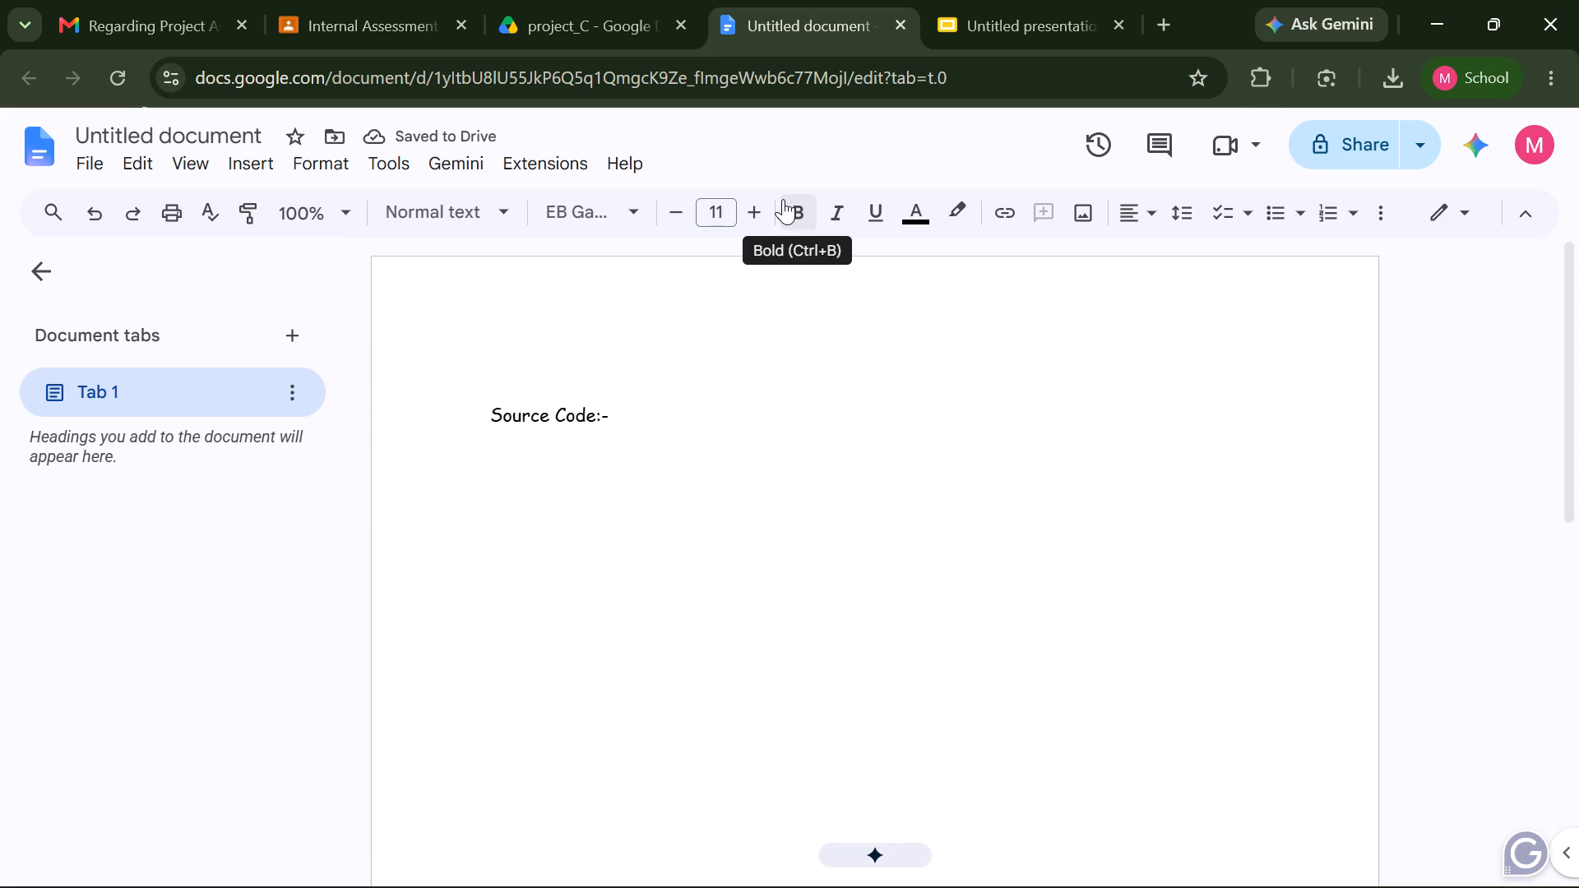
left_click(761, 213)
triple_click(761, 218)
triple_click(761, 218)
left_click(761, 218)
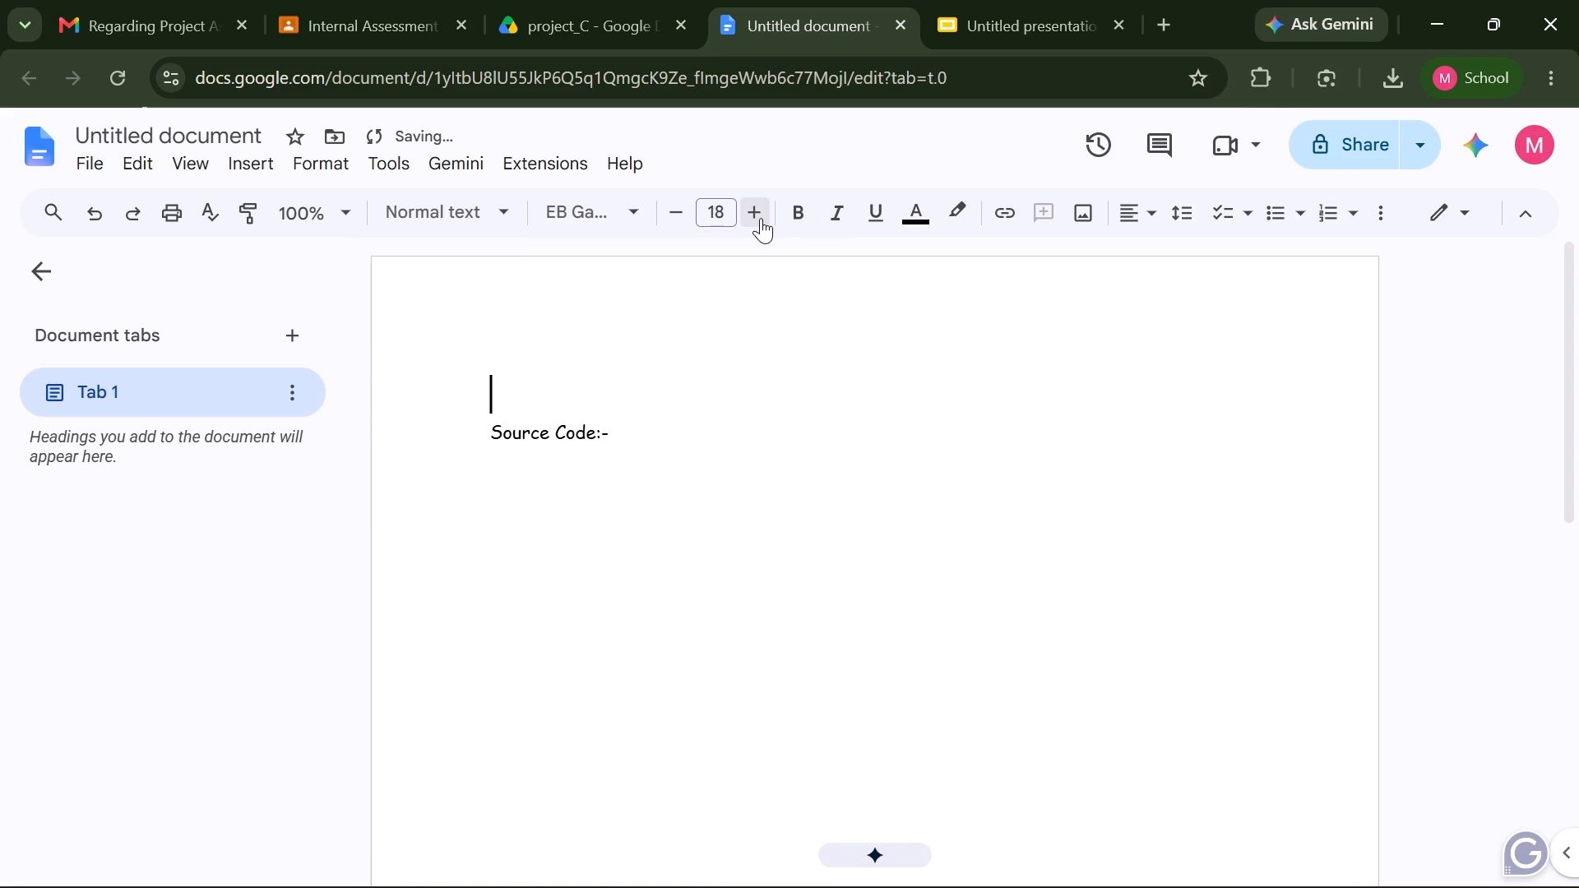
Enter the title "Project:-MediTrack" on the line above "Source Code:-".
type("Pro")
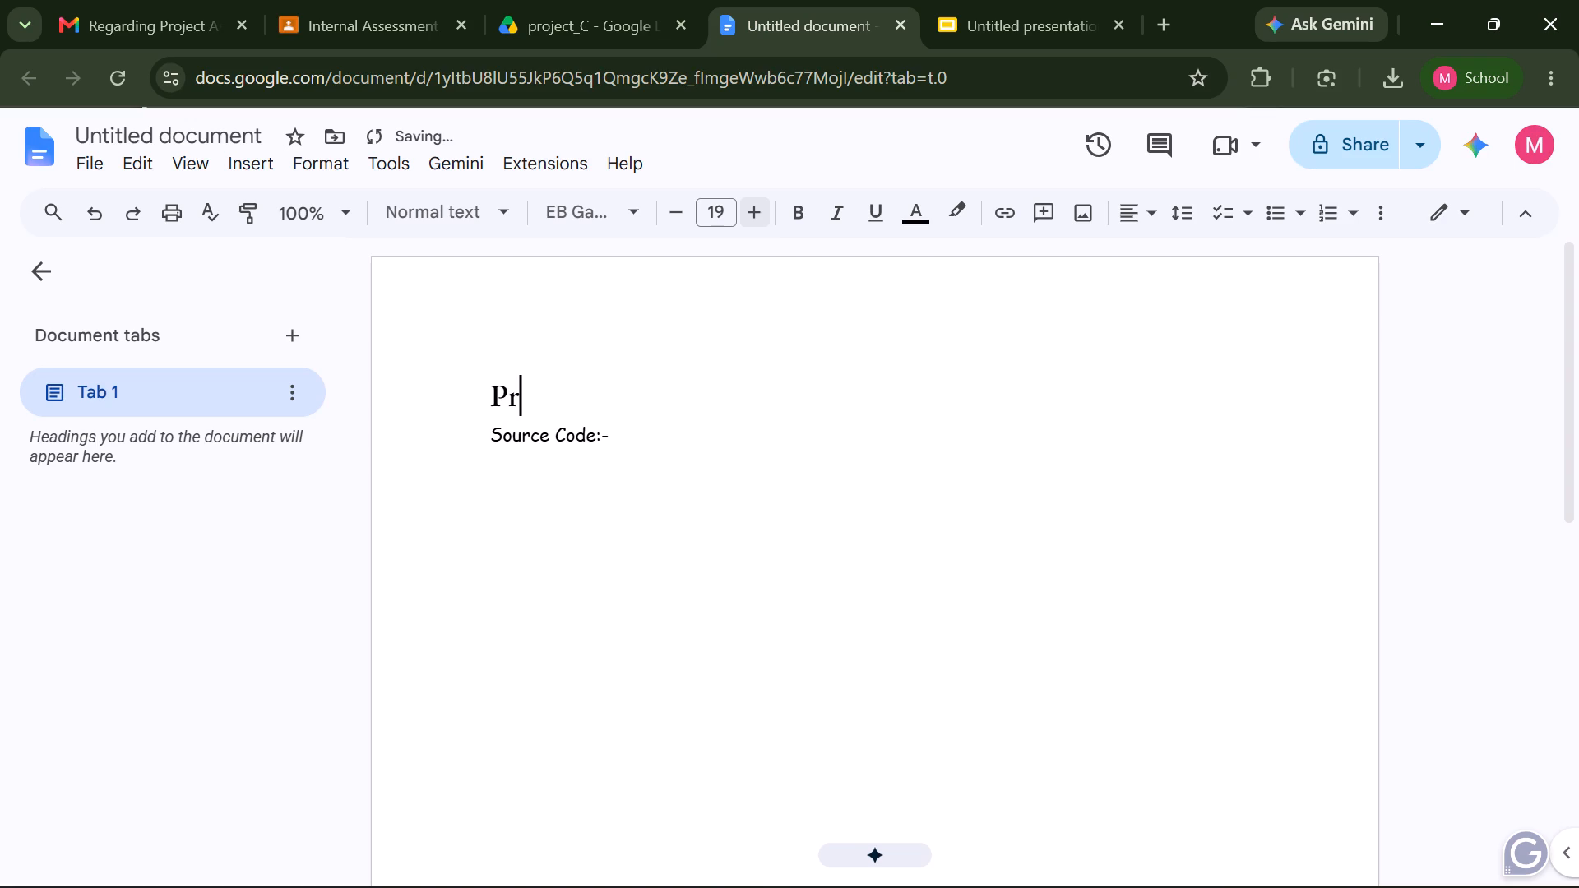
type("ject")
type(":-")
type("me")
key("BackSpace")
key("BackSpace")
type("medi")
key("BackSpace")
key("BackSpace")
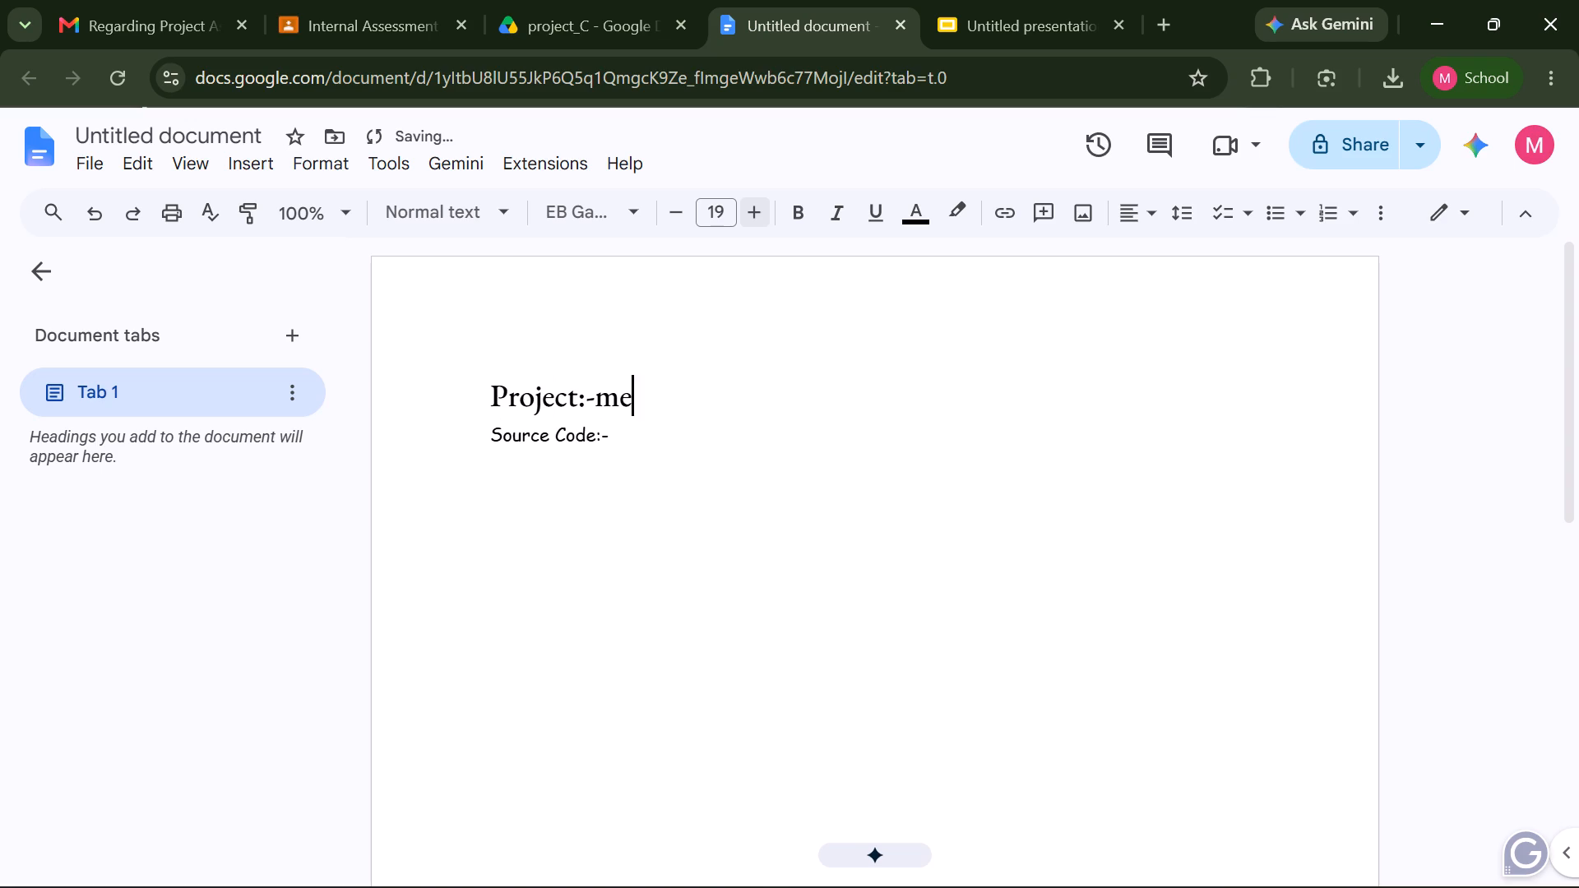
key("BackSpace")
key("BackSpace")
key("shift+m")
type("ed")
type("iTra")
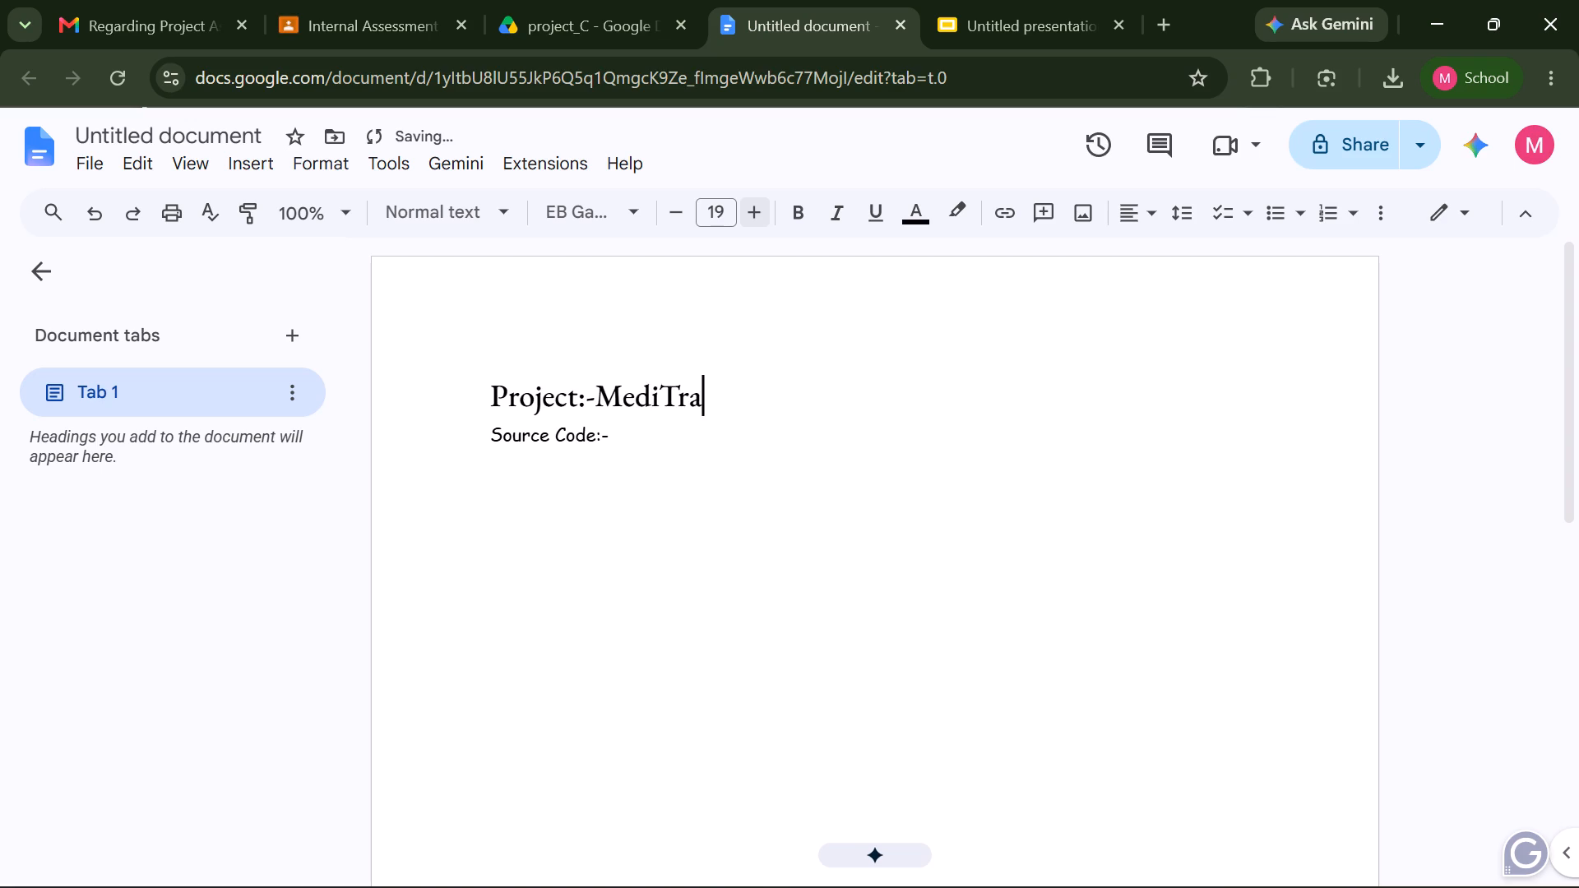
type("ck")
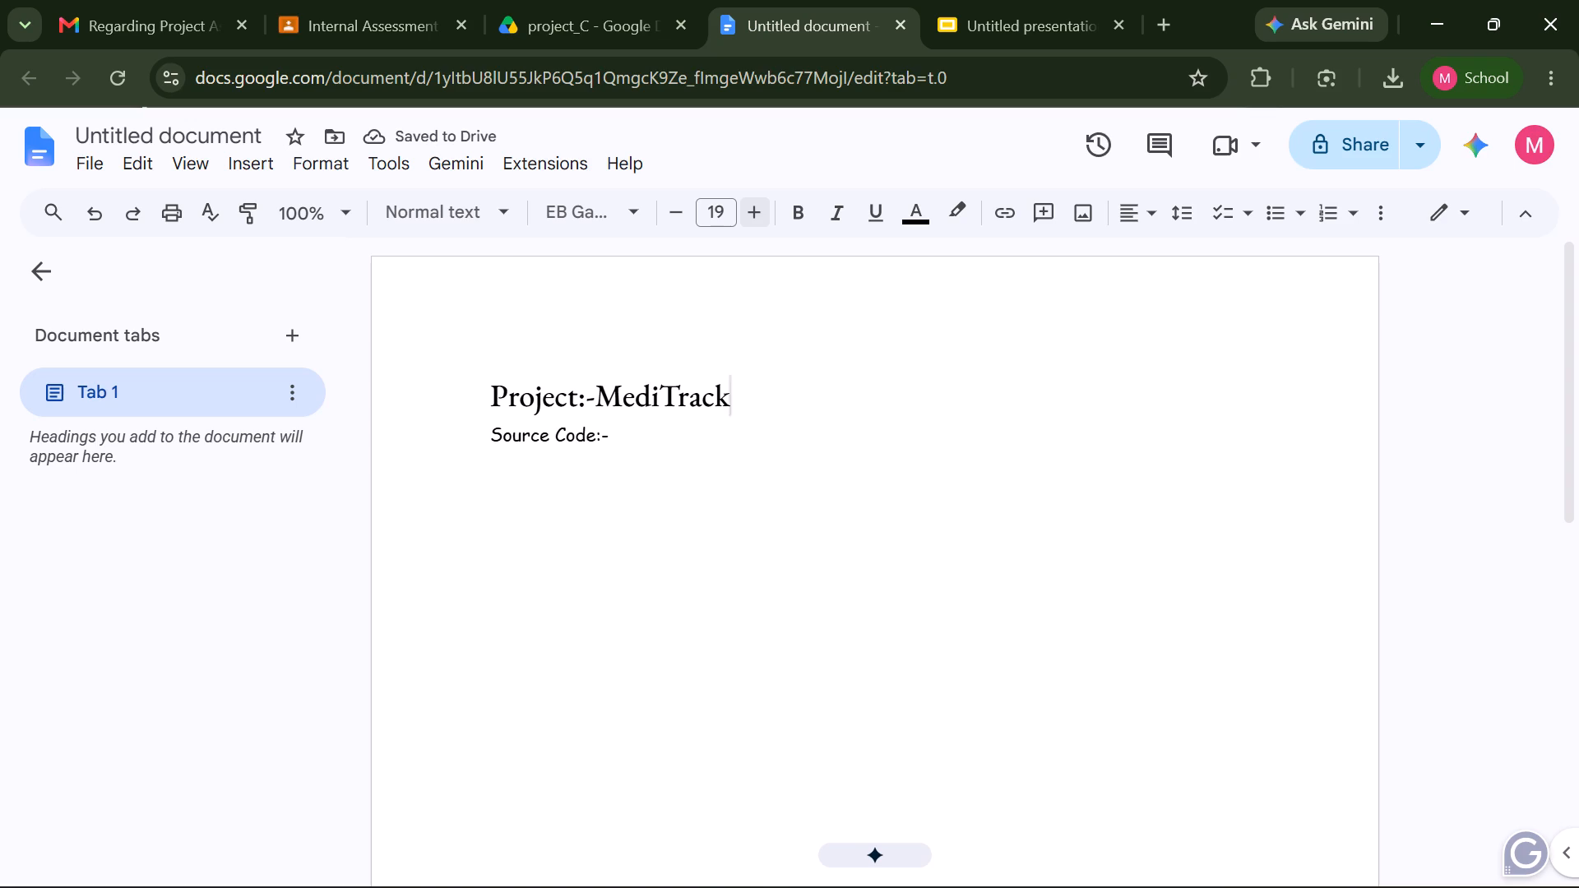
Add a space after "MediTrack" at the end of the title line.
left_click(641, 424)
left_click(747, 403)
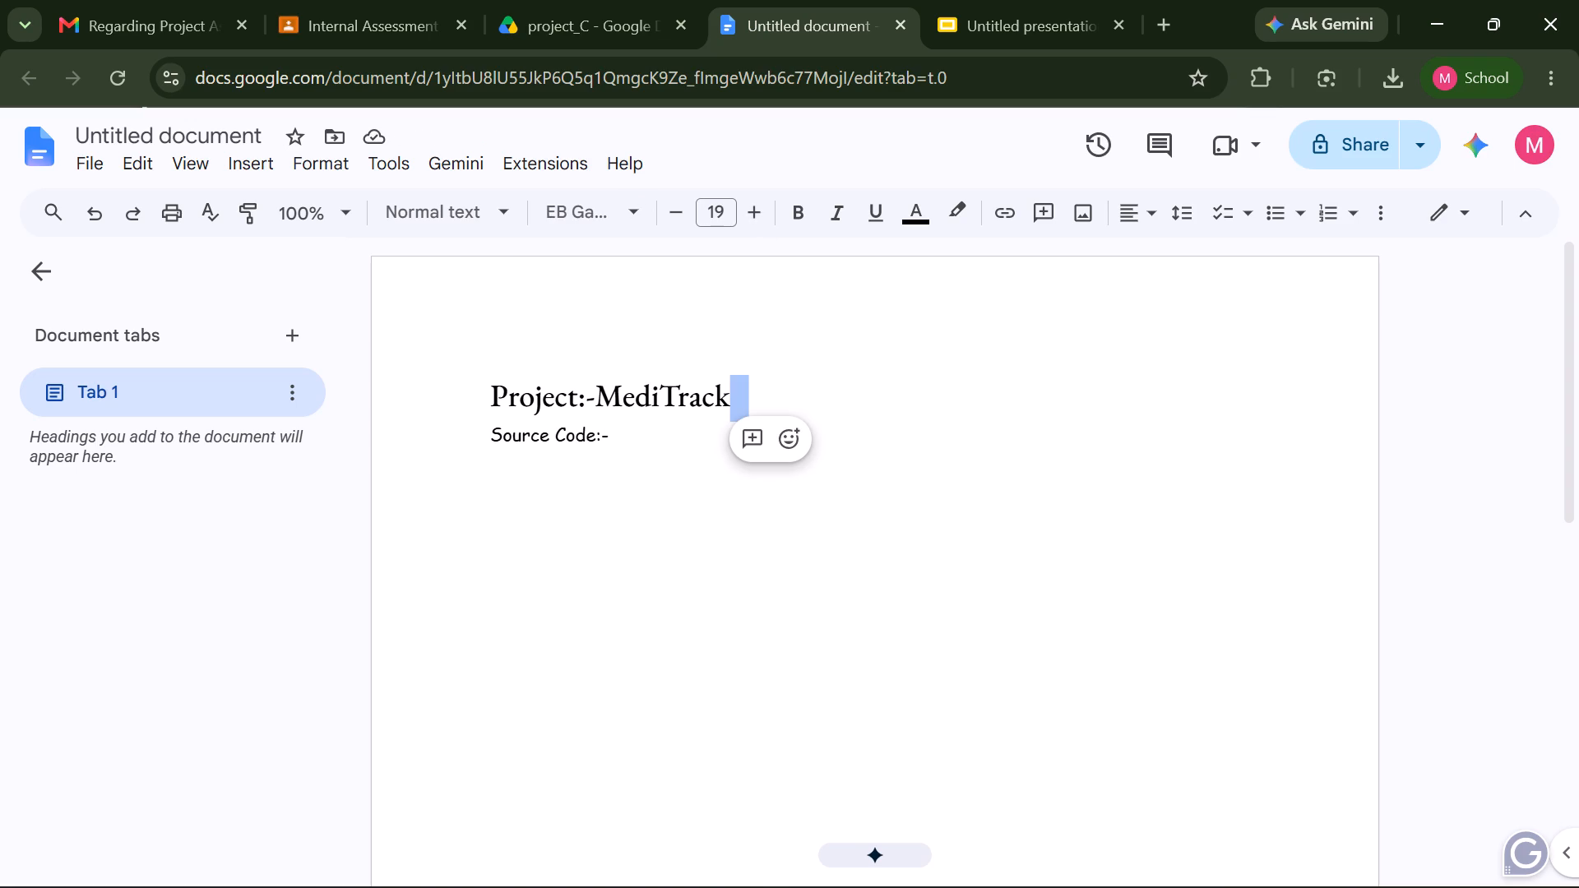
left_click(742, 406)
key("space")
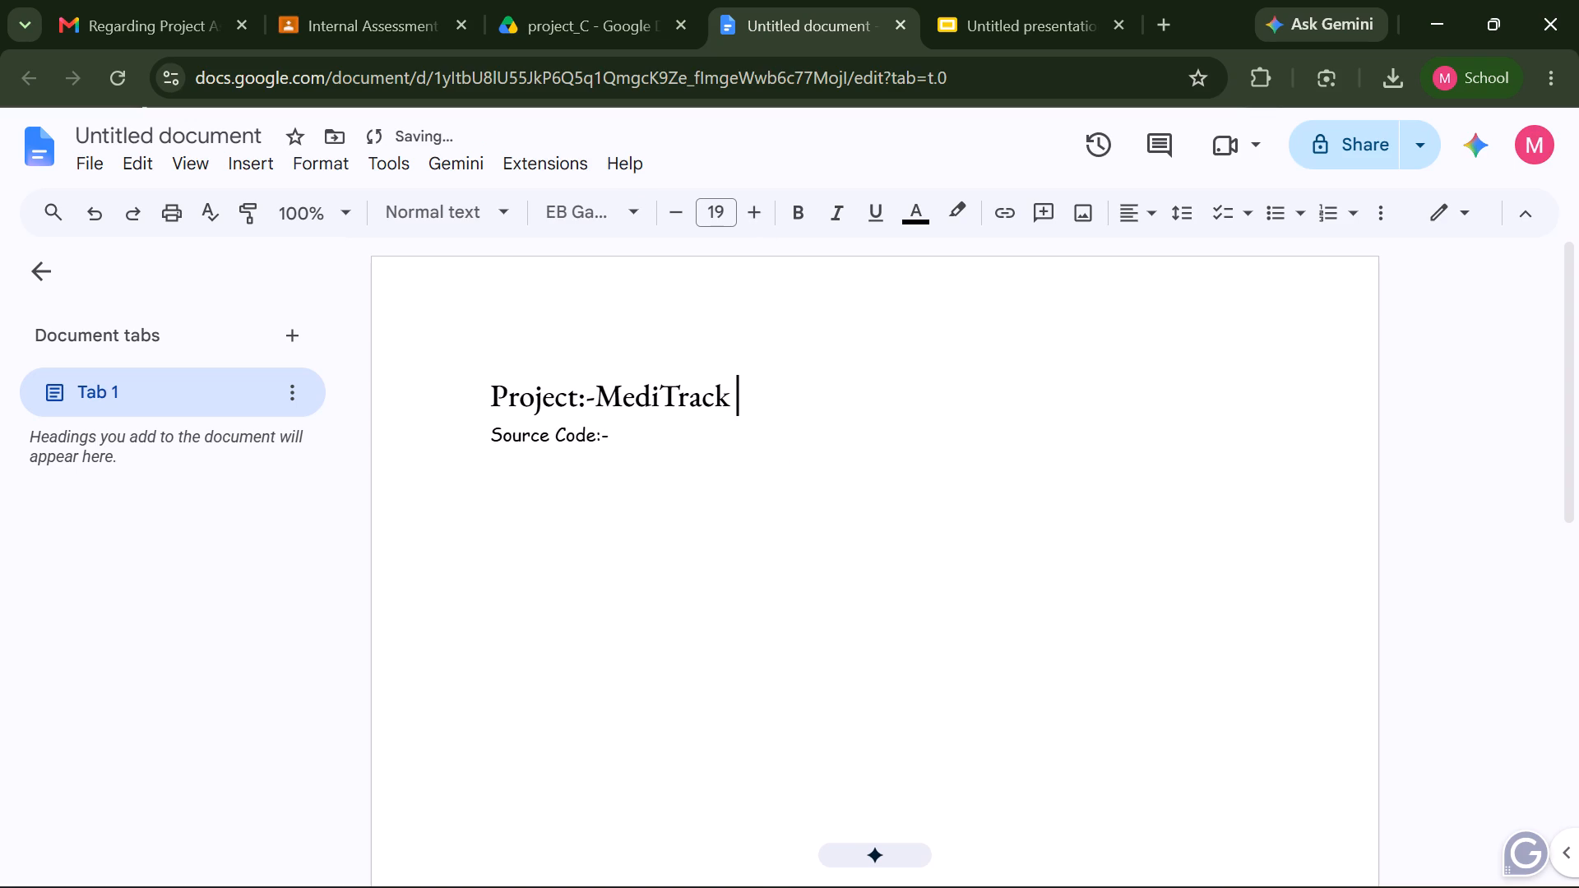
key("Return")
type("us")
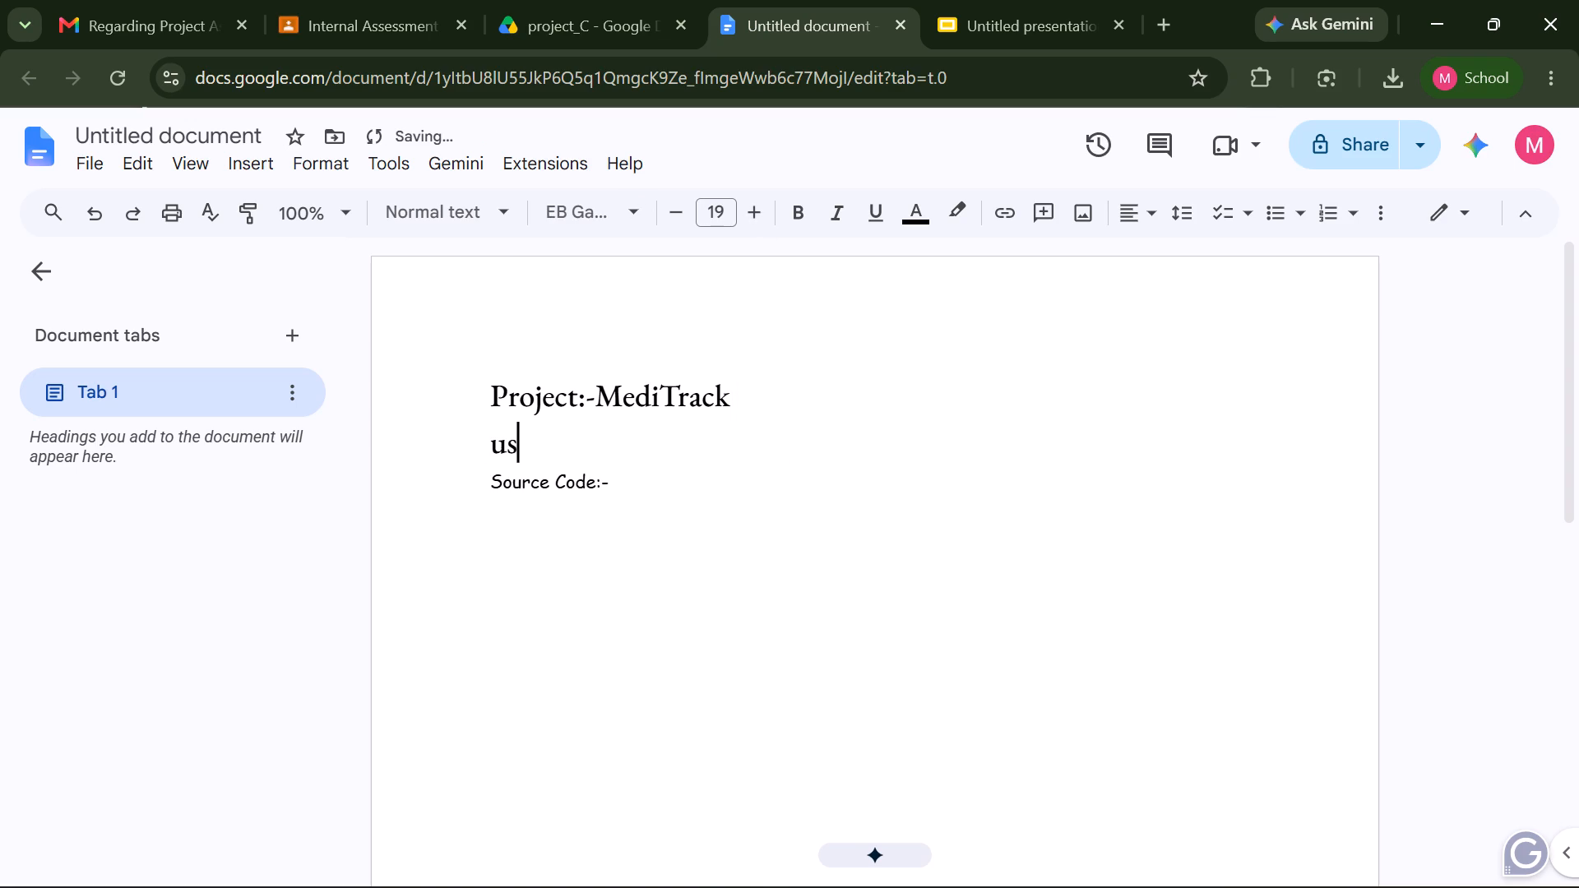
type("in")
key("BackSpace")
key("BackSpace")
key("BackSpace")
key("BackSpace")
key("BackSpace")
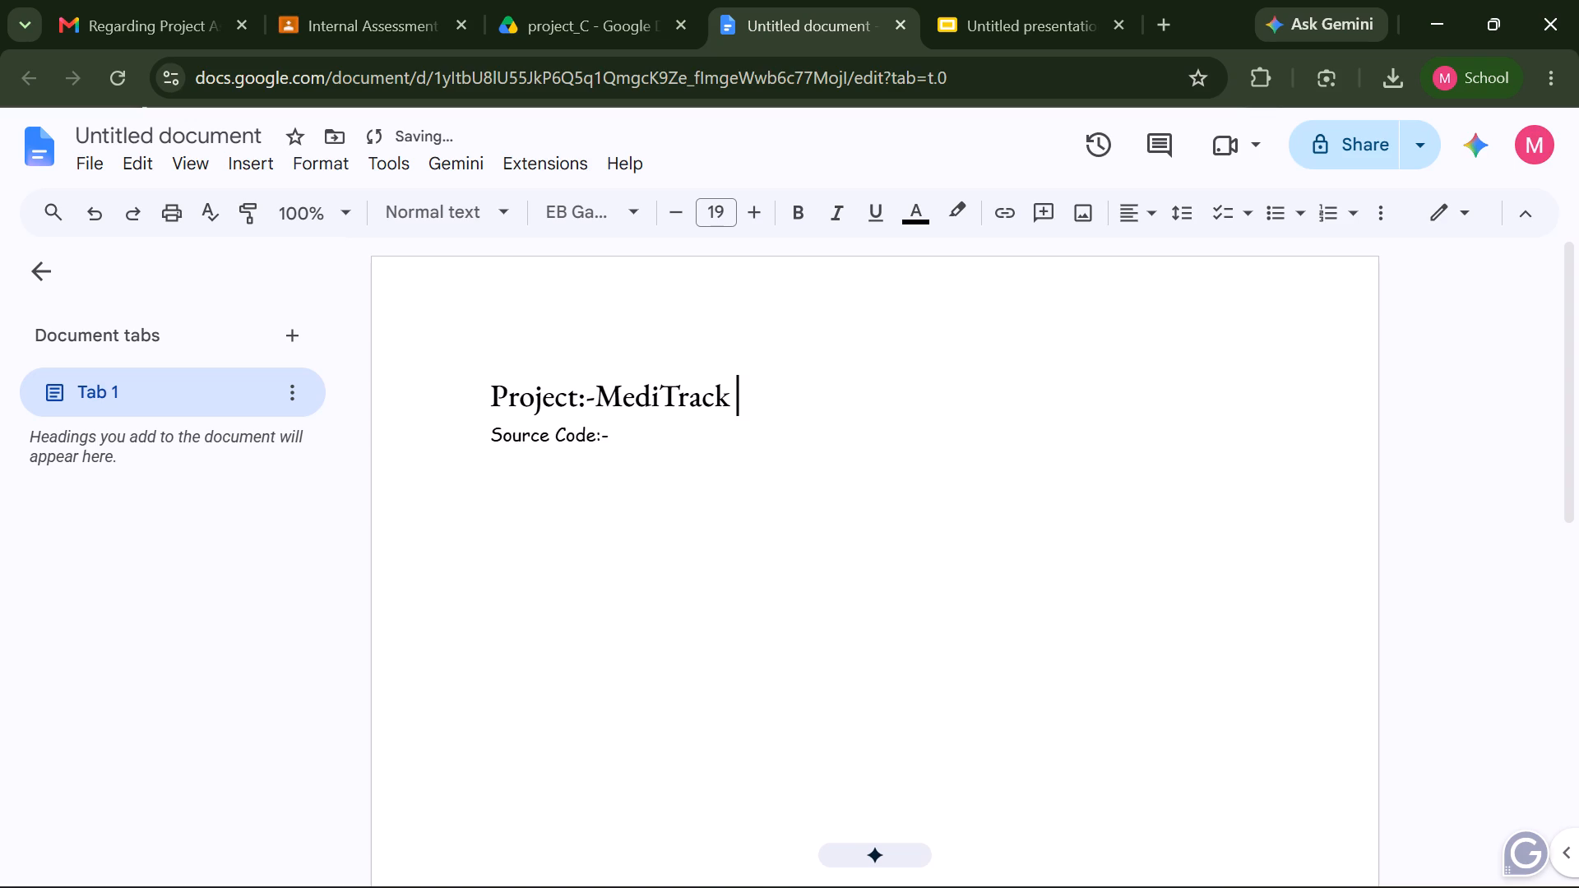
Add an opening parenthesis after "MediTrack" and set the font for the following text to Comic Sans MS.
key("shift+parenleft")
scroll(738, 405, "up", 1)
left_click(604, 227)
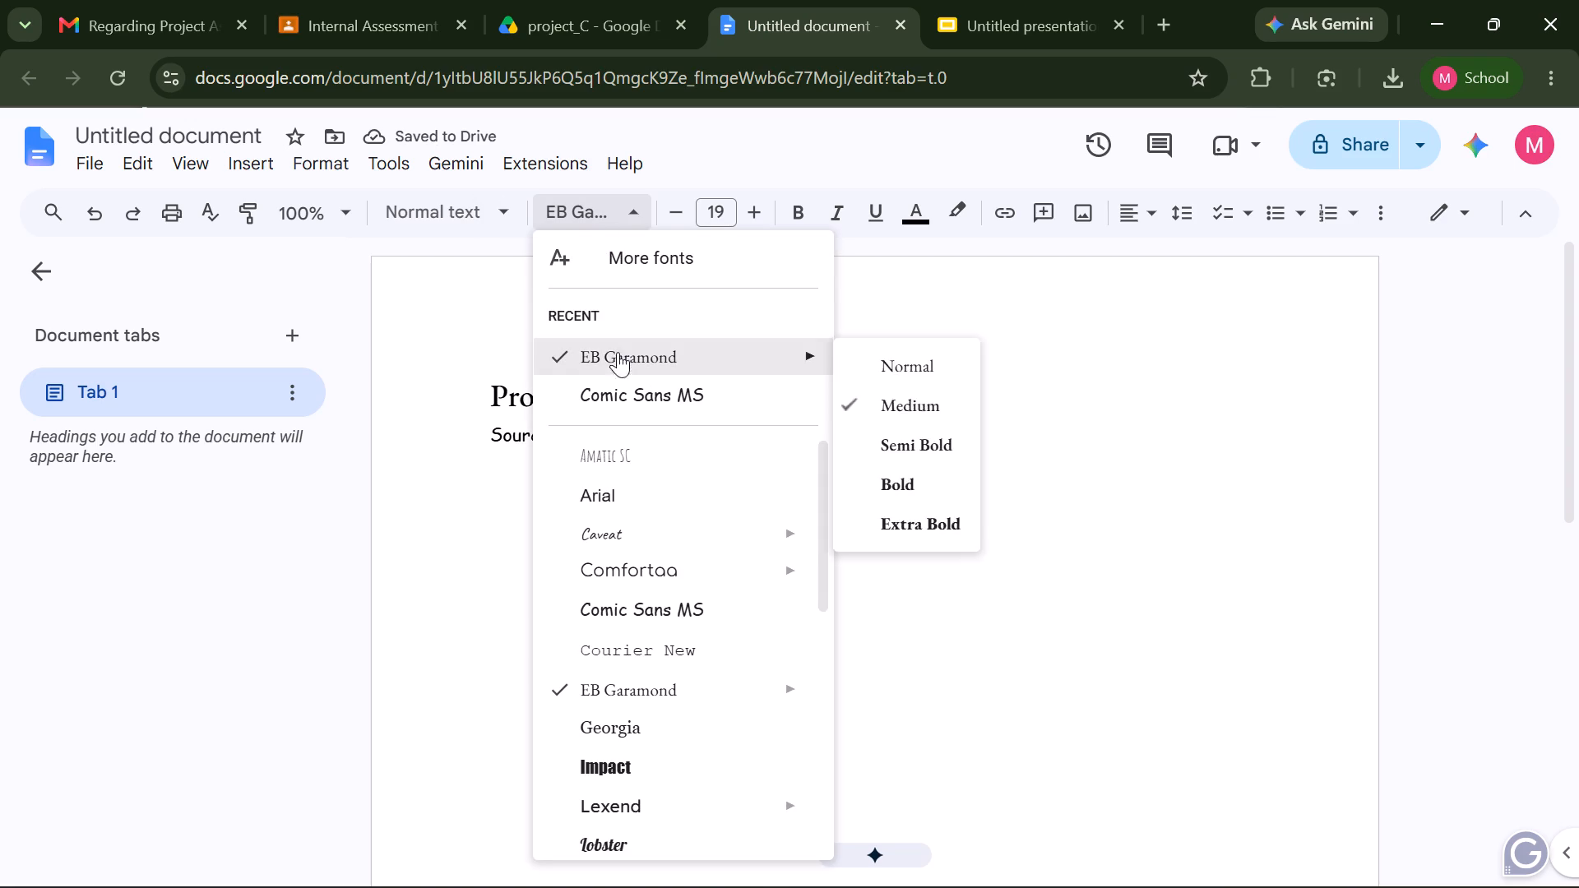
left_click(627, 390)
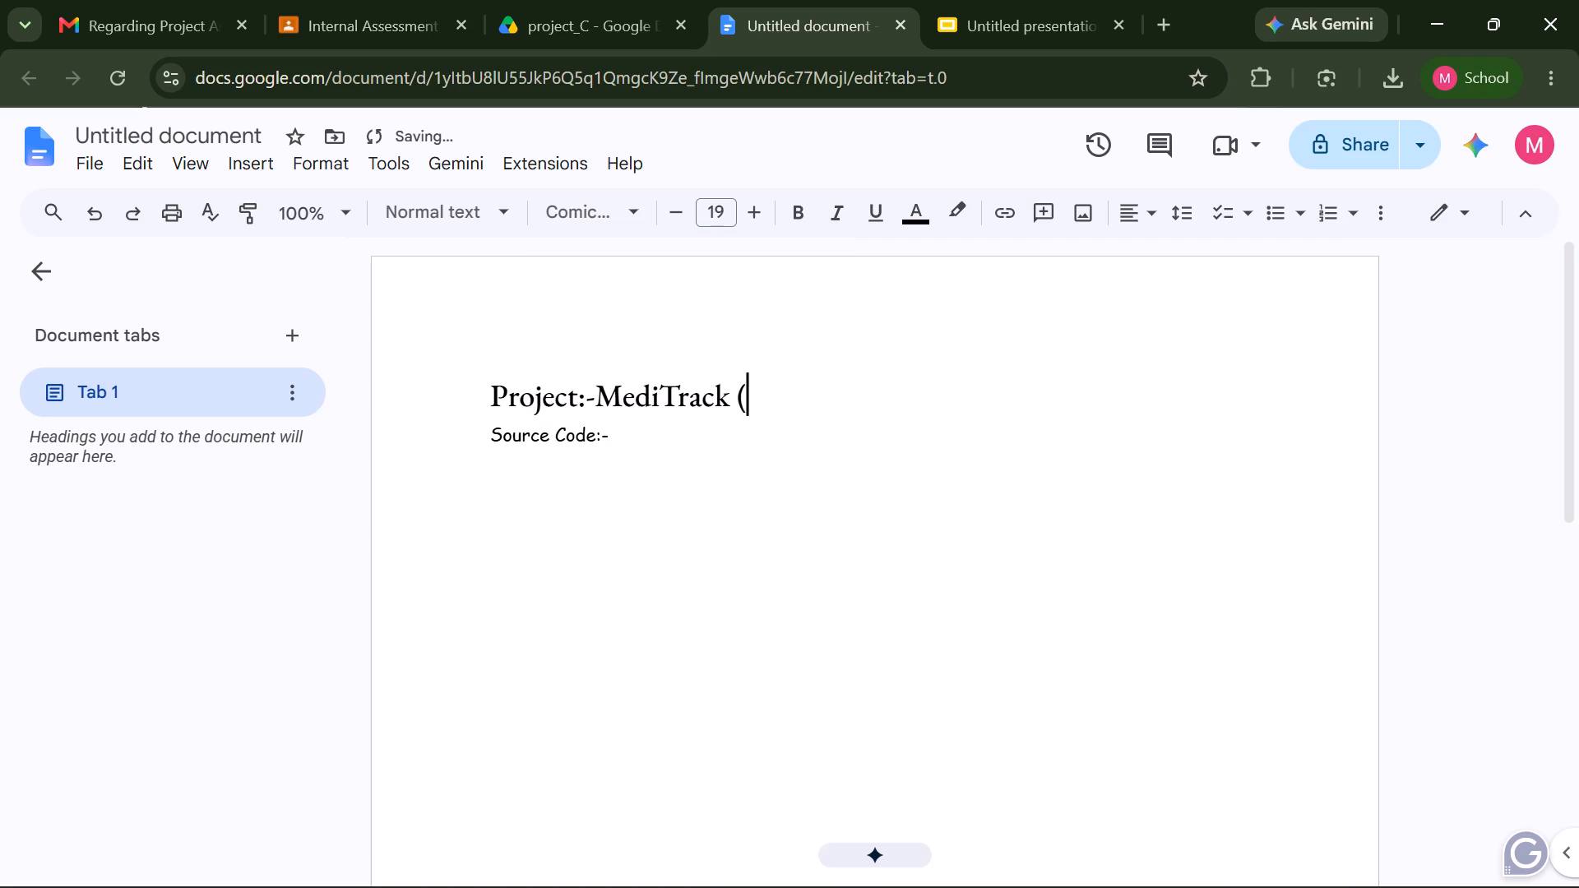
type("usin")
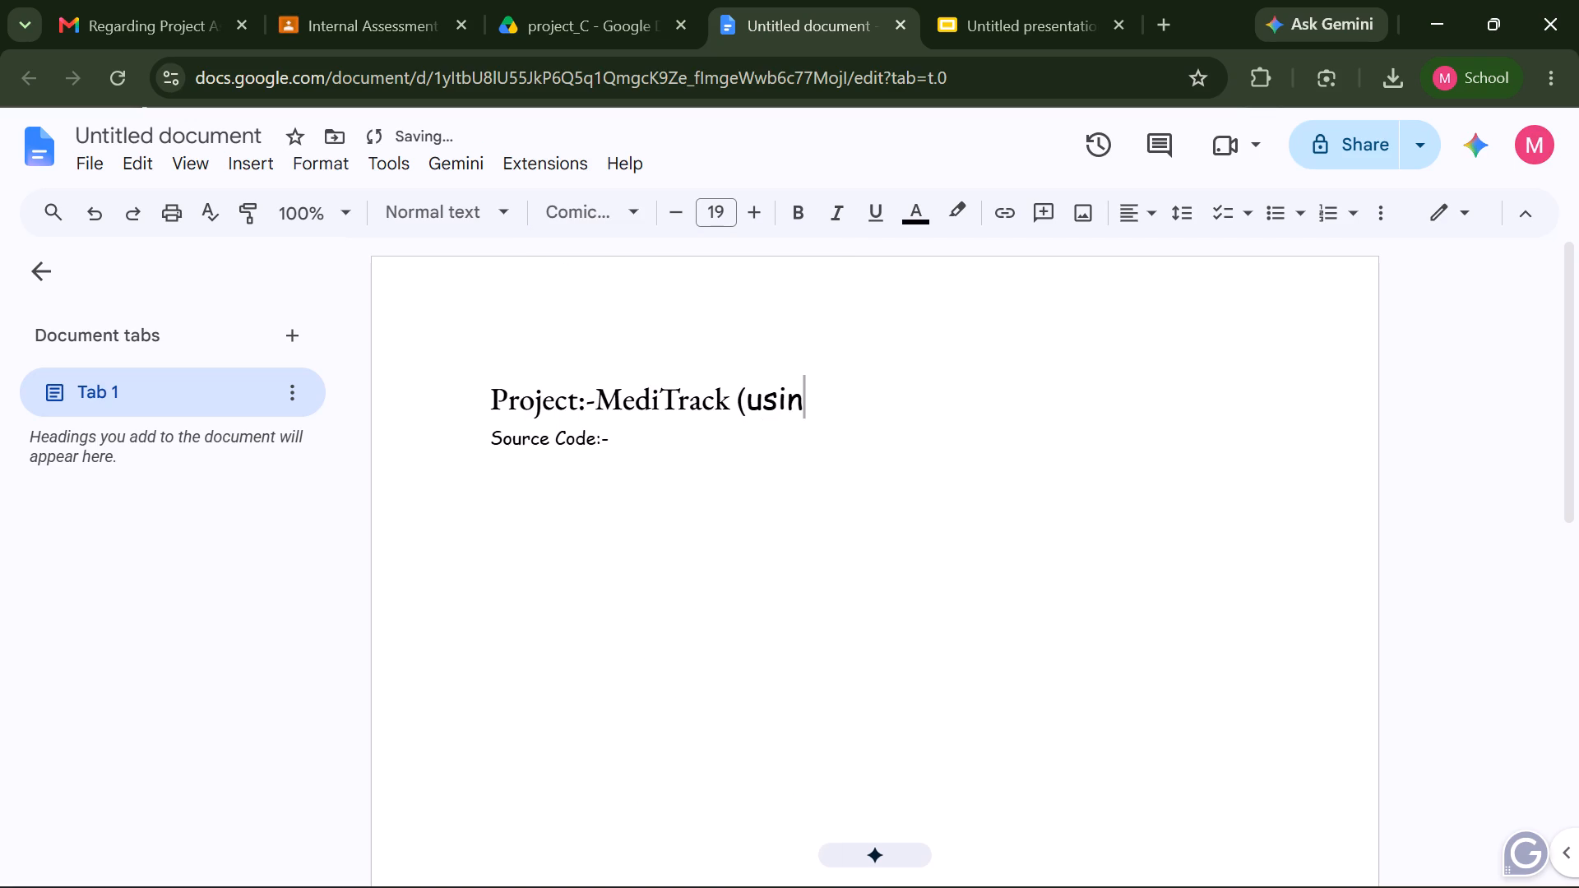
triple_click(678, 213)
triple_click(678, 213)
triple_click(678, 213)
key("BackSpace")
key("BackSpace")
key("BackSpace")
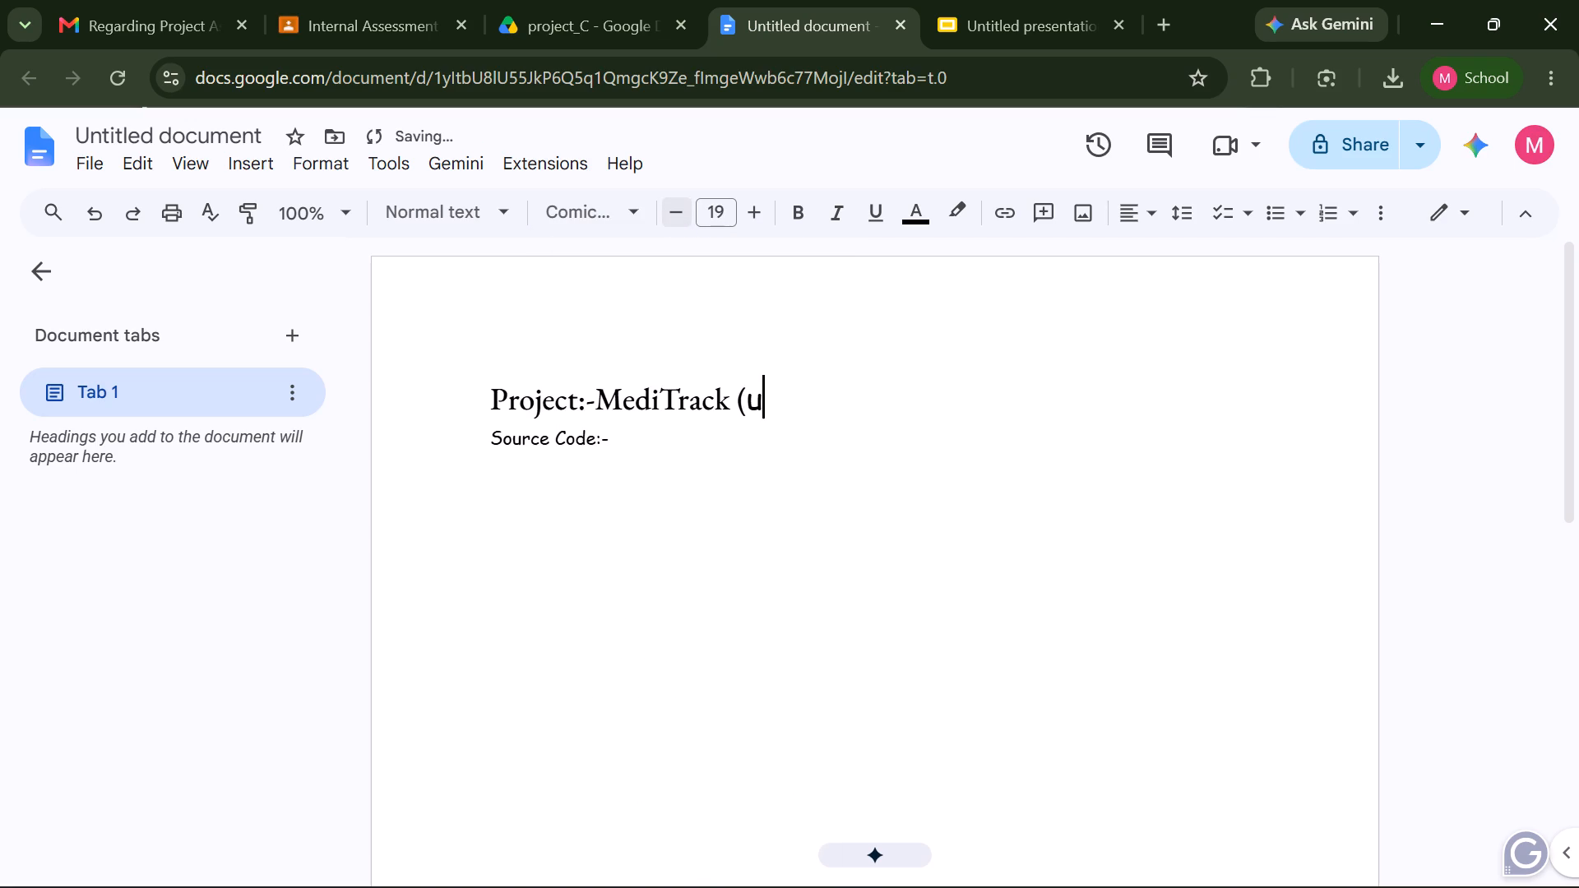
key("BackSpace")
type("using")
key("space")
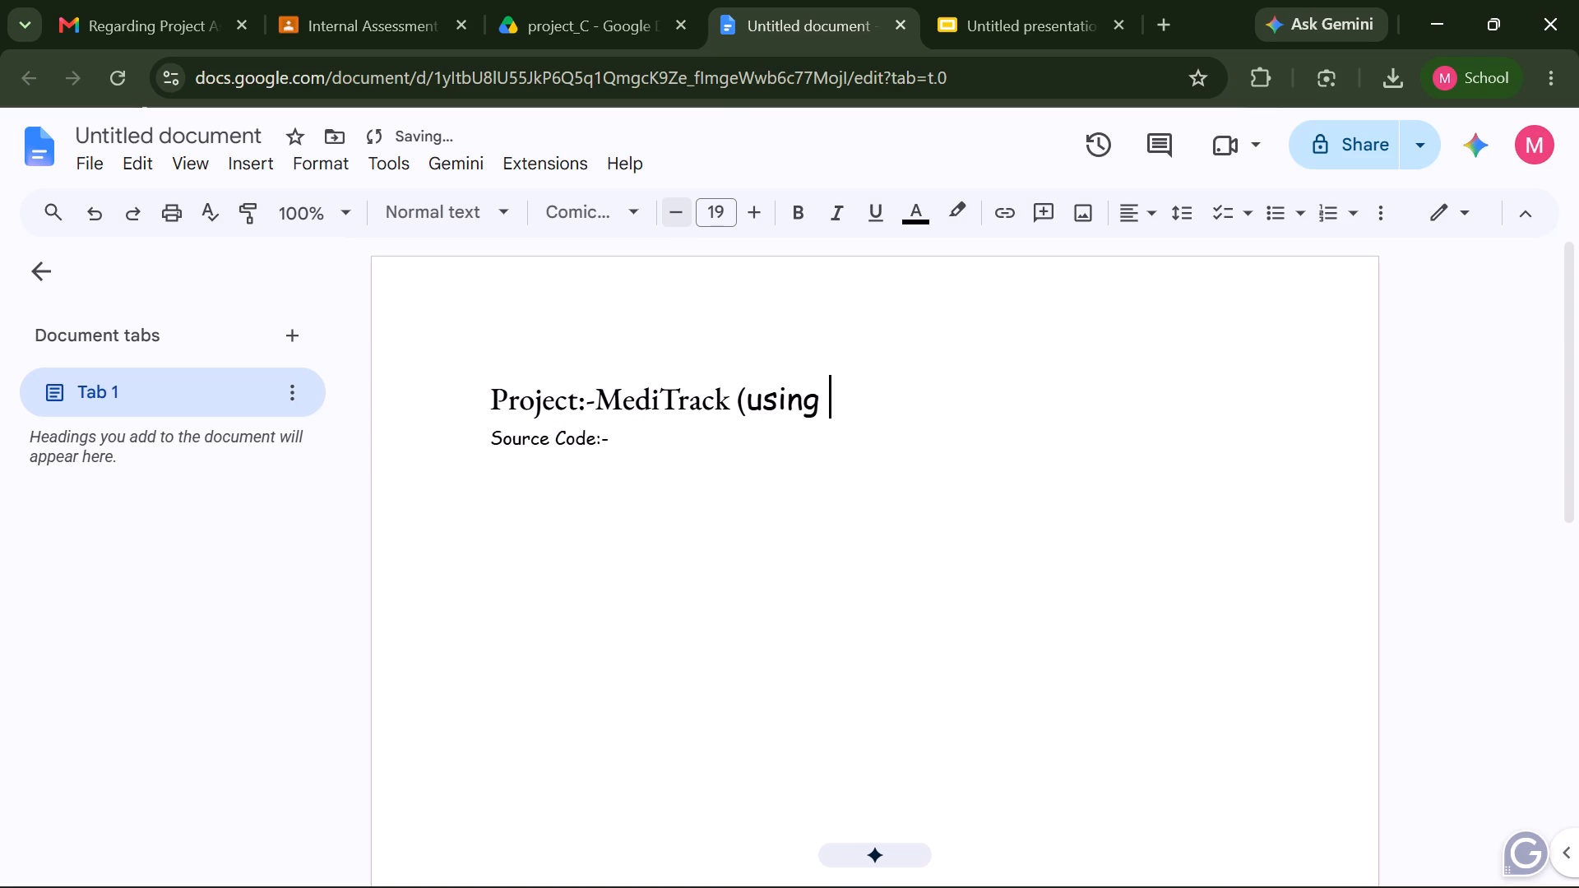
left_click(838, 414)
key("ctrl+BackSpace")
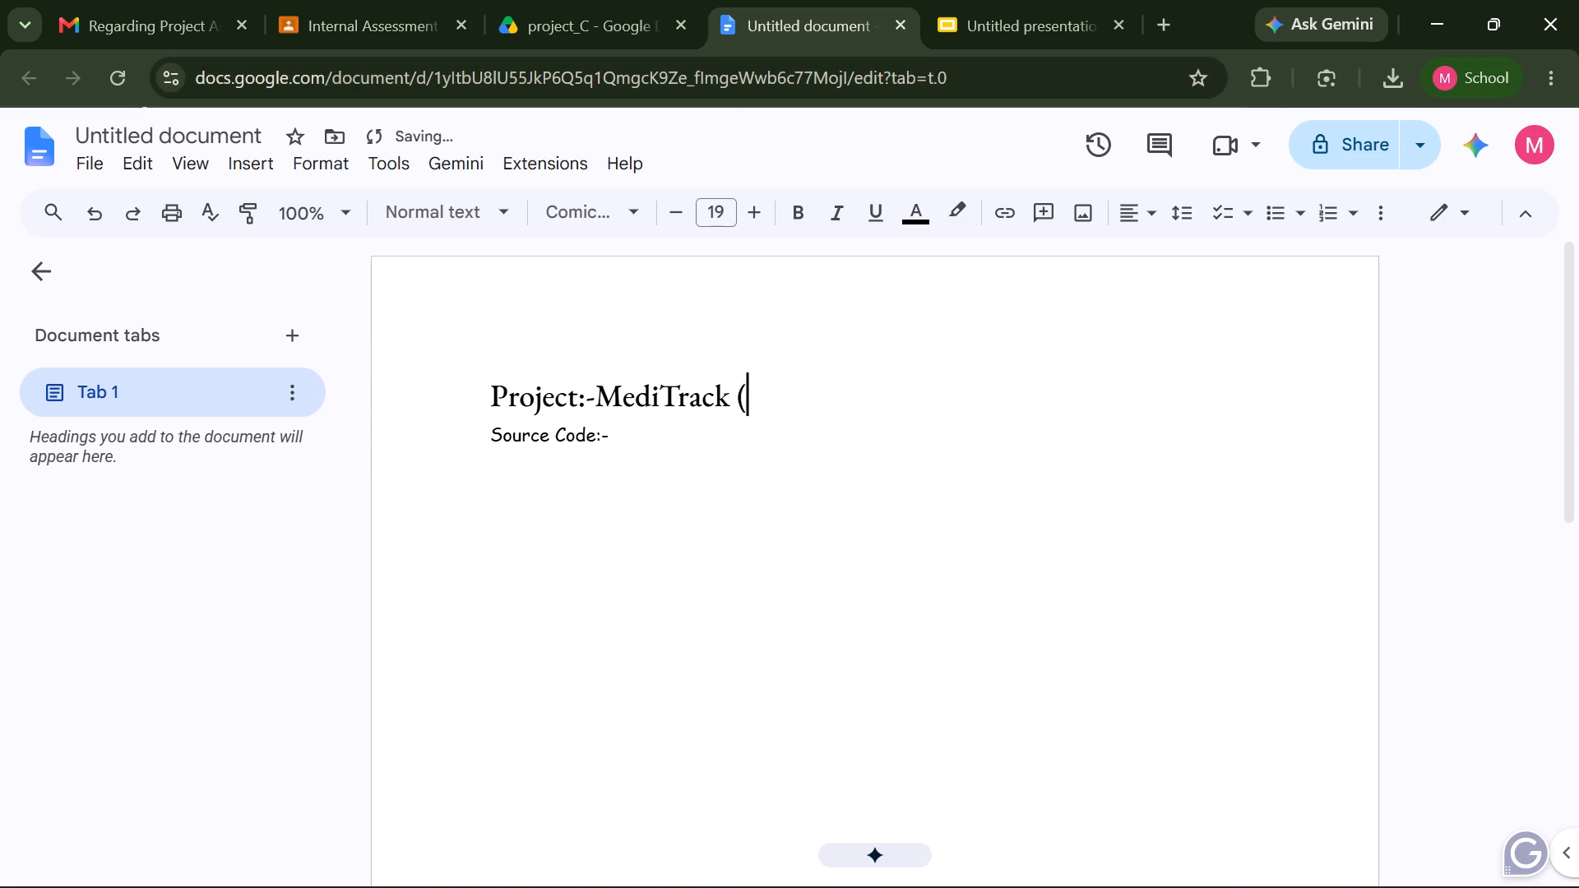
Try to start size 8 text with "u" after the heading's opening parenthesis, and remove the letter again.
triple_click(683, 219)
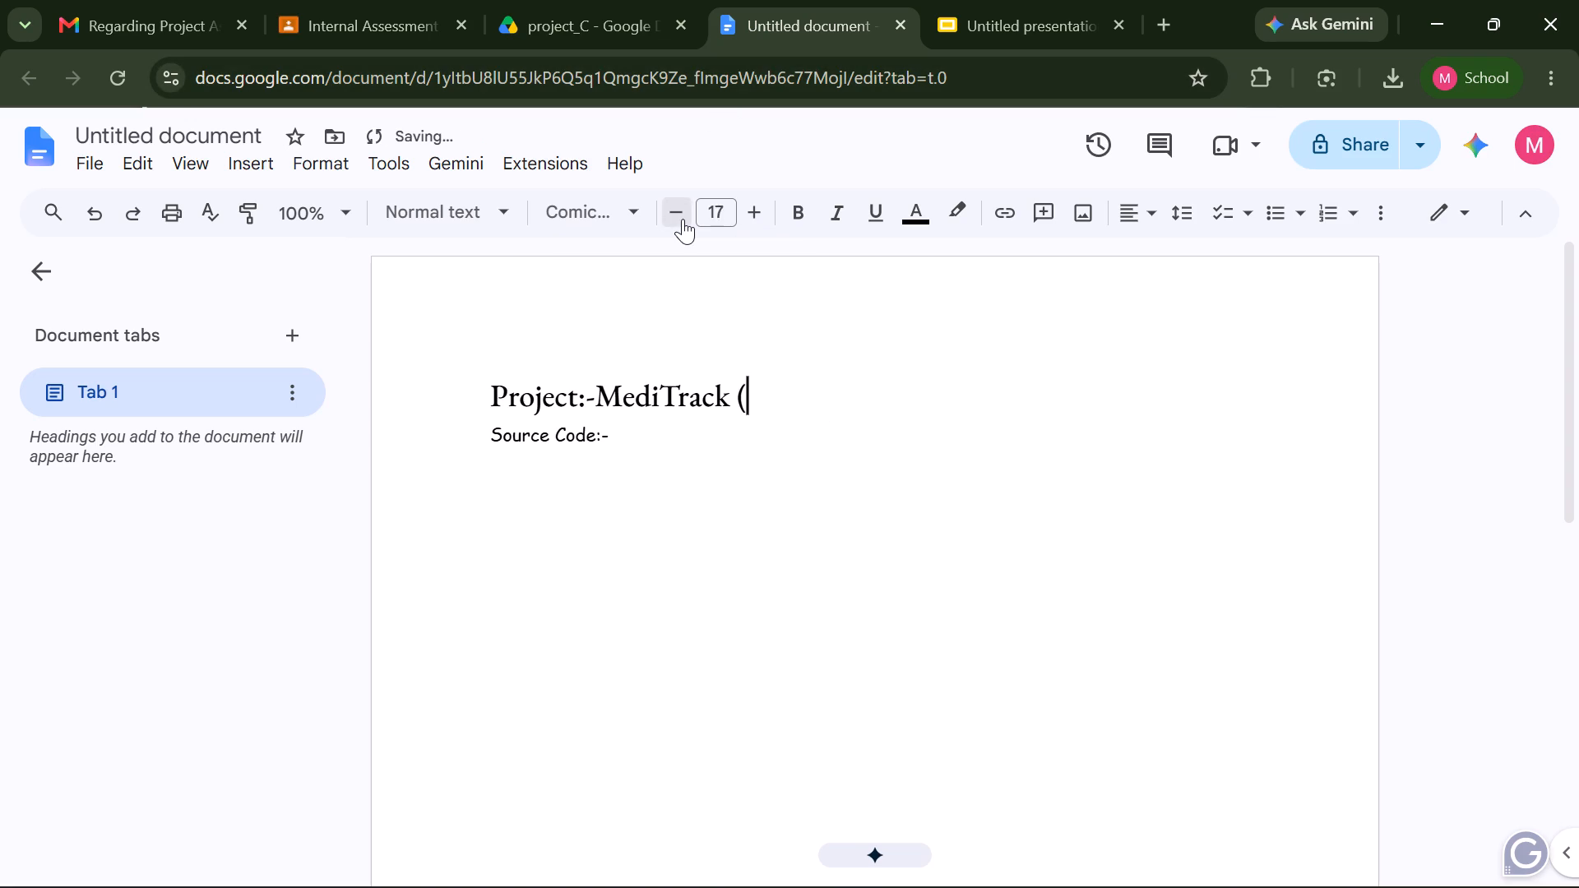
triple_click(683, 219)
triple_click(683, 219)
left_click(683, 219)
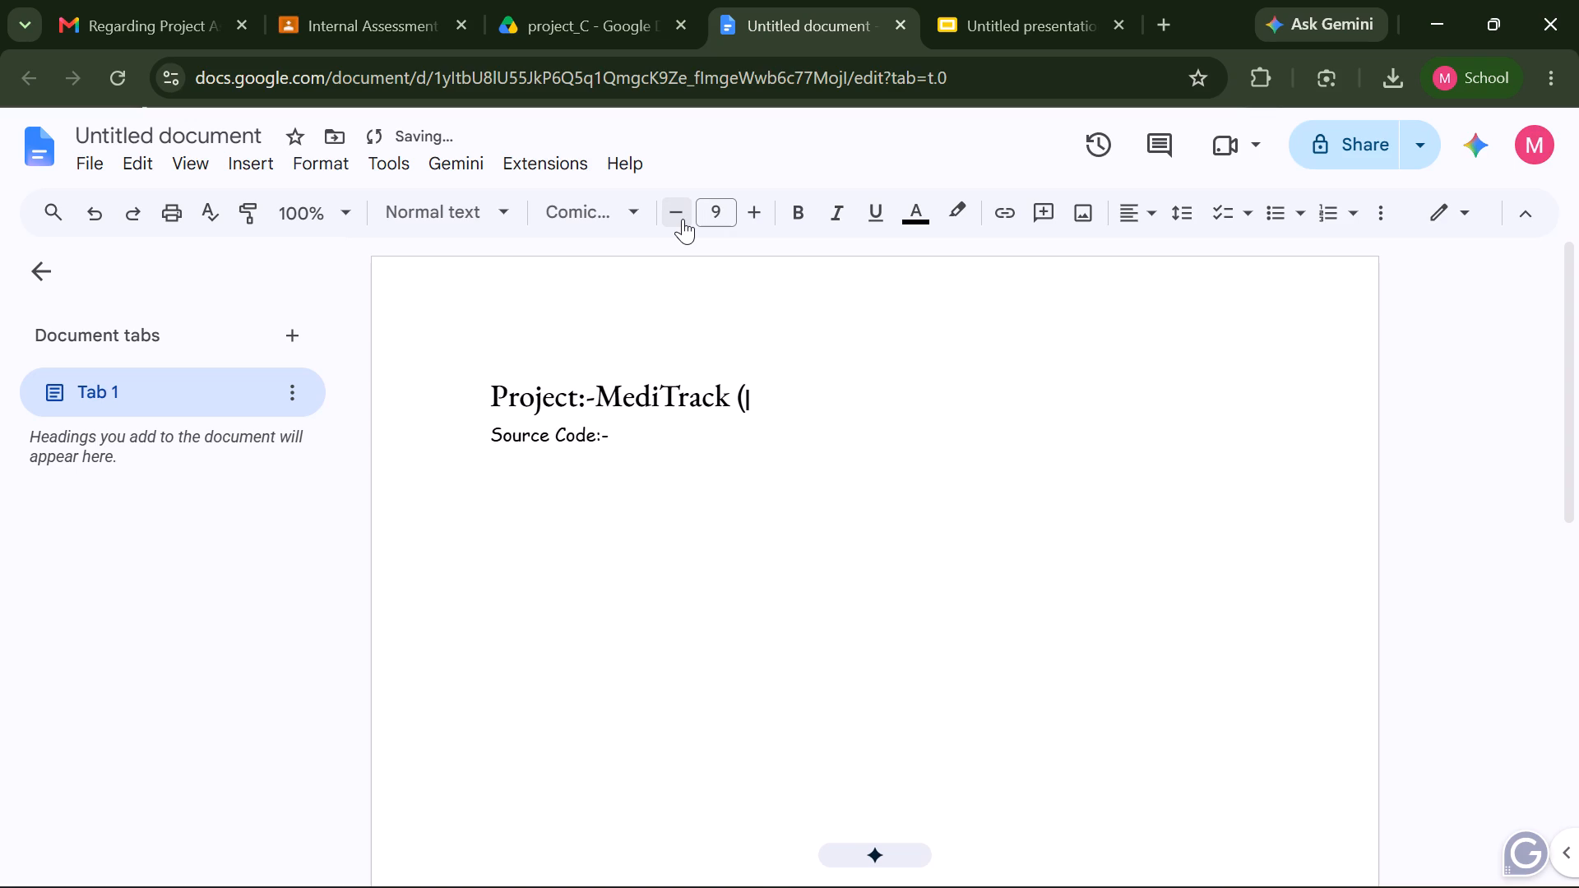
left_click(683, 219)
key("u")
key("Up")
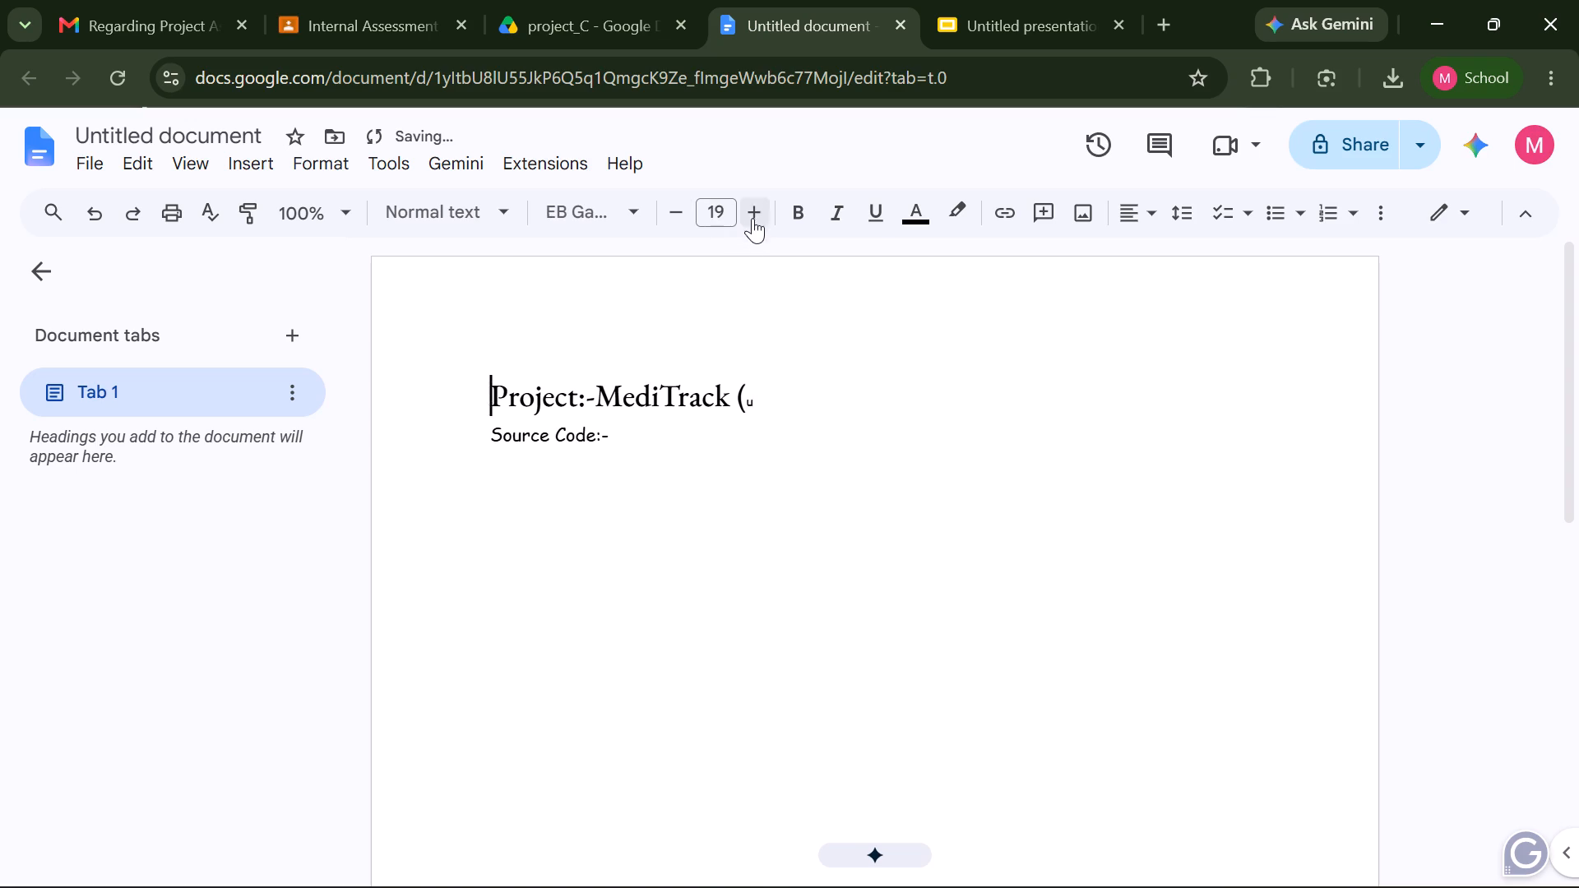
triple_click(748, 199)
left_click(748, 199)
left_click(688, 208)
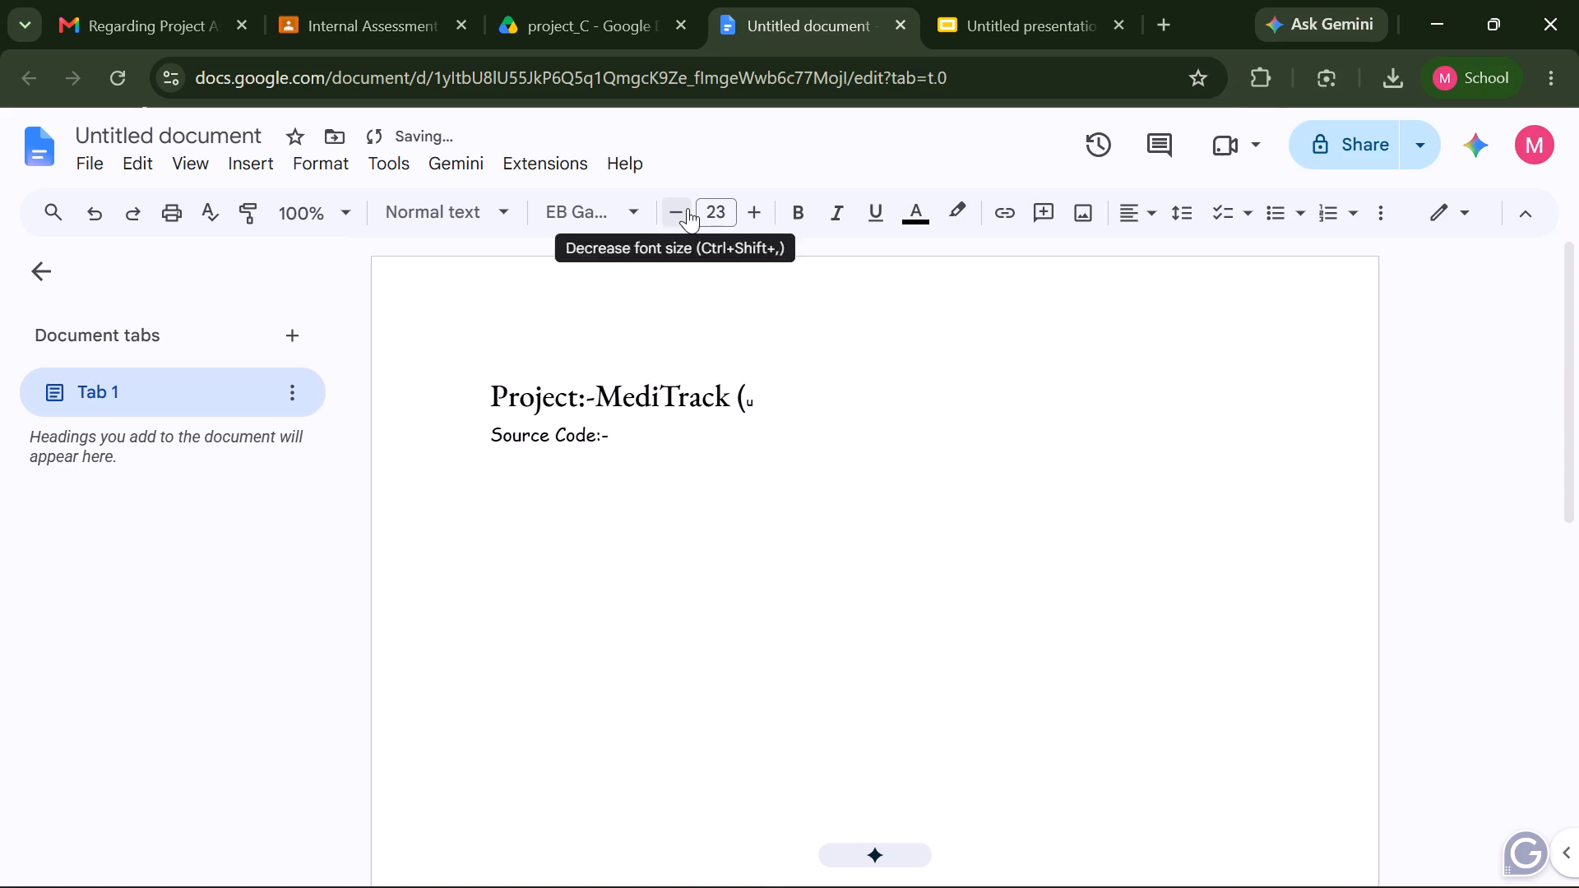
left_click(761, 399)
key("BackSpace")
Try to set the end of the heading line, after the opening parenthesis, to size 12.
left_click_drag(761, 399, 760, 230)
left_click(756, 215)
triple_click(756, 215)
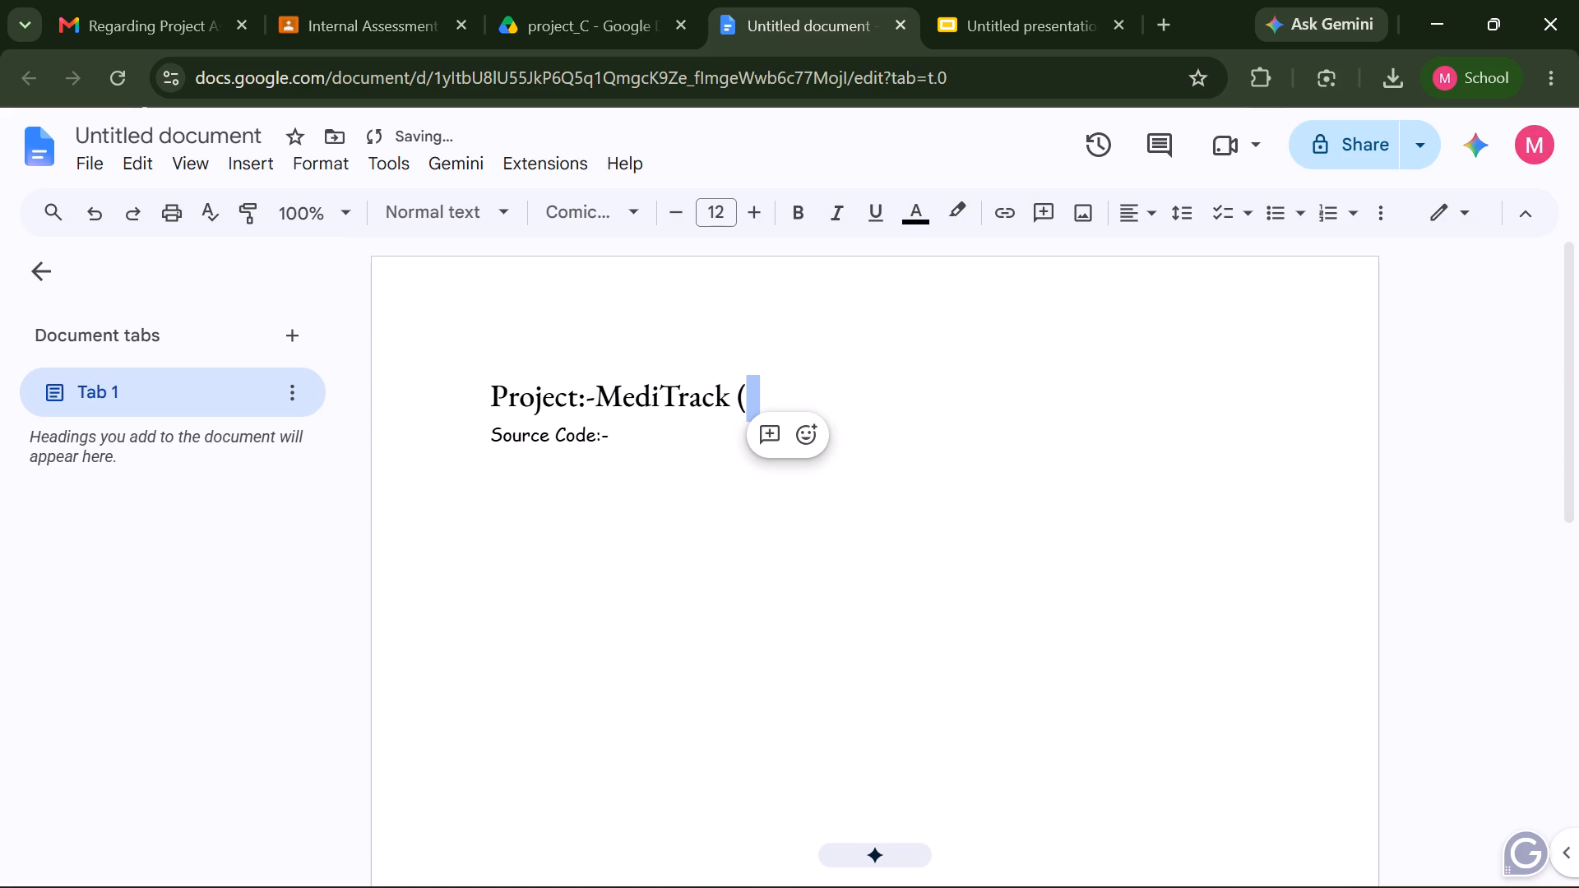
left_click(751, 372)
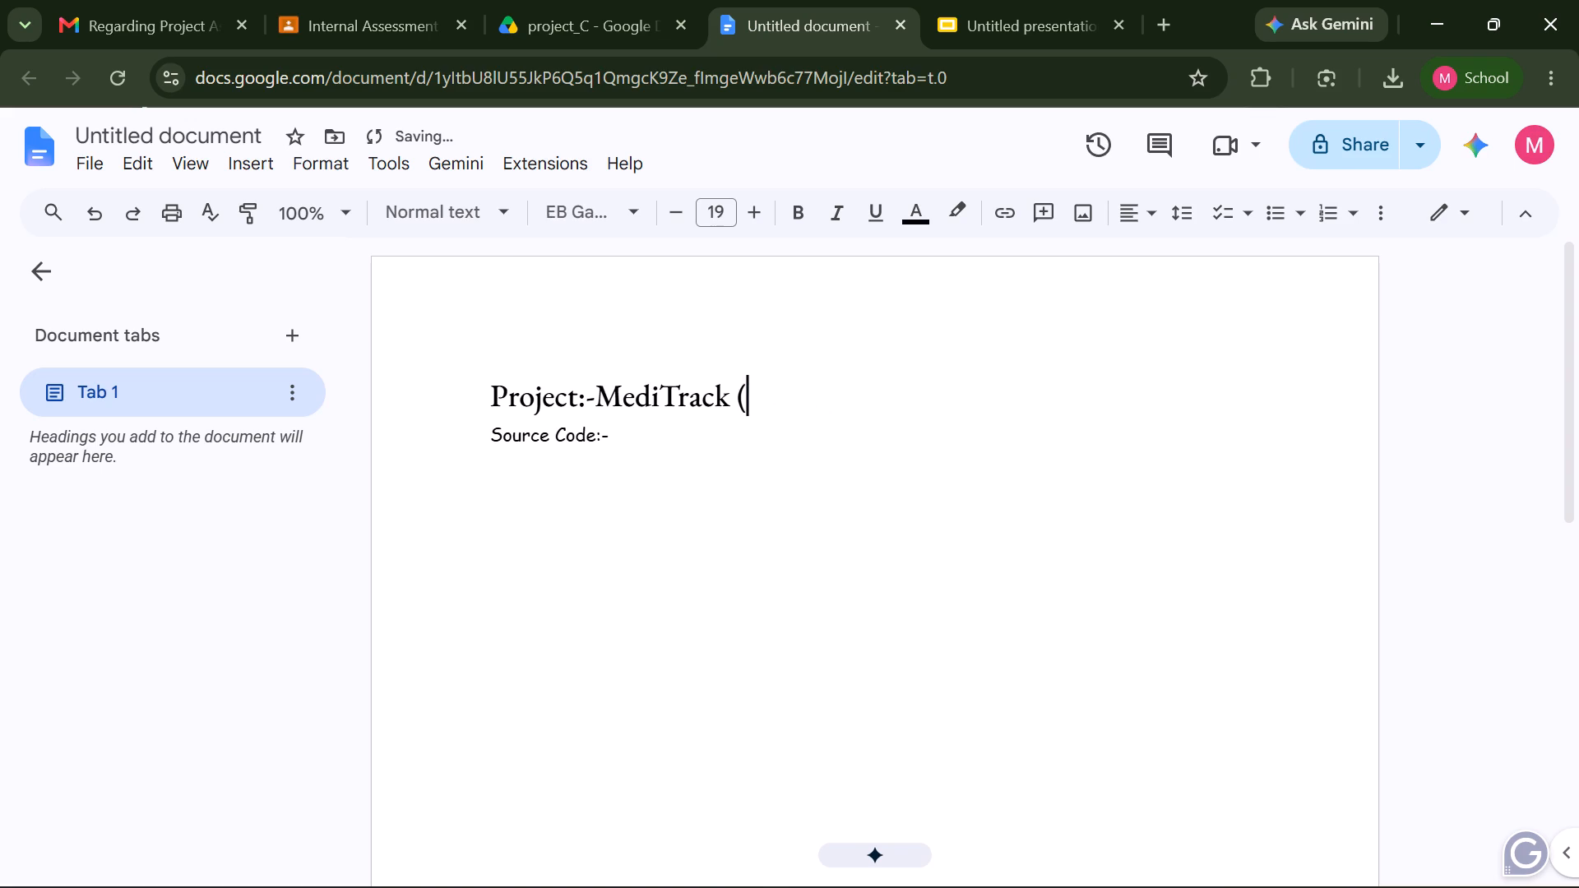
Add a space after the heading's opening parenthesis and enter "Using C" in size 11 on a new line above "Source Code:-".
key("space")
key("Return")
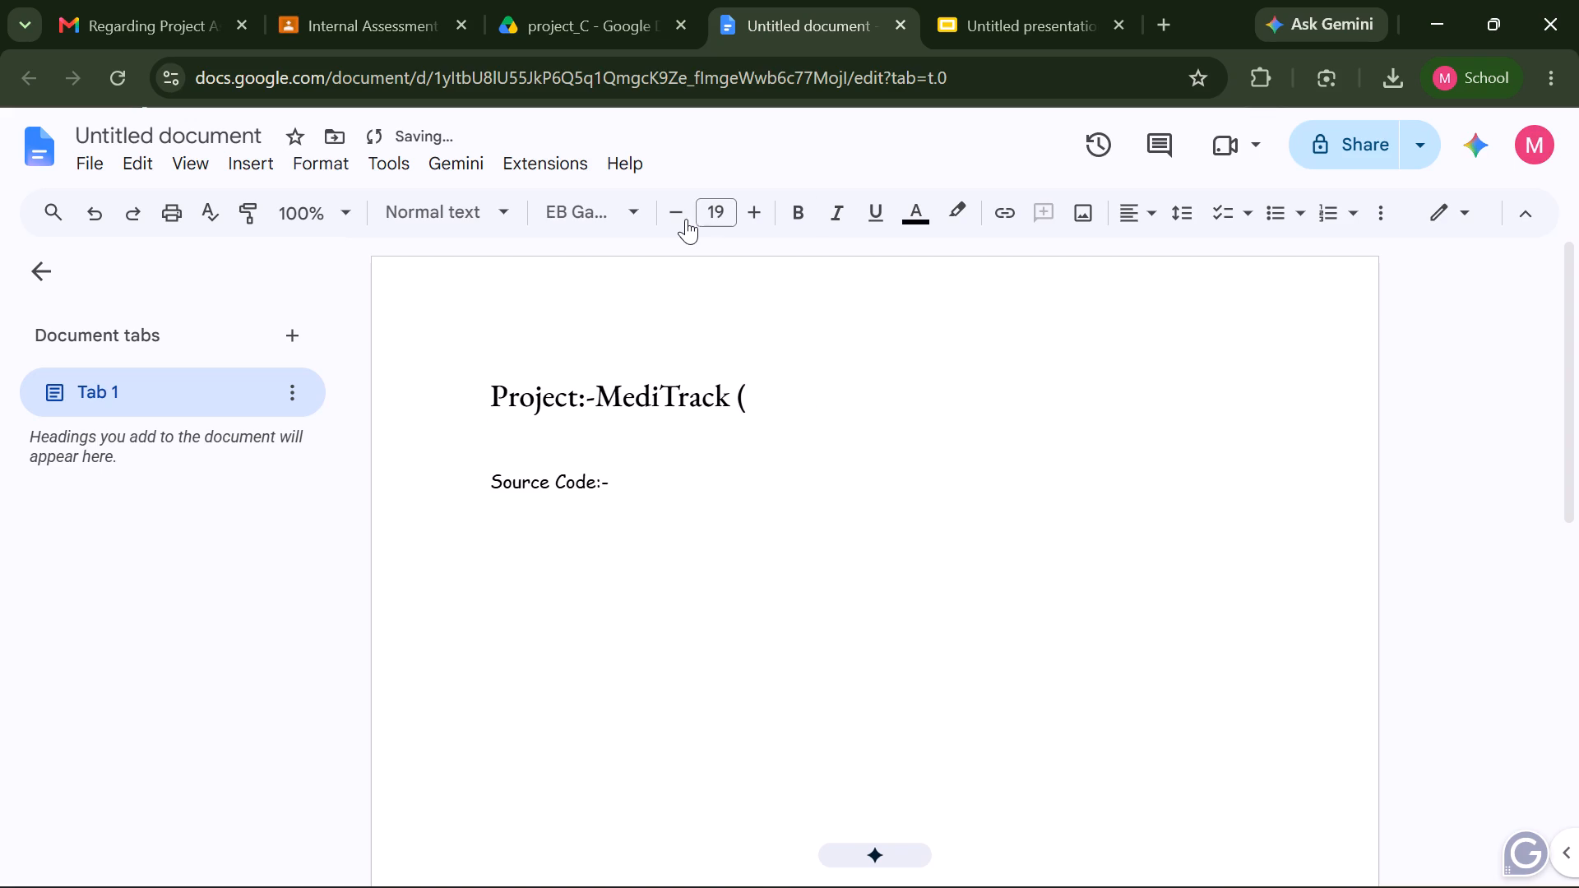
triple_click(684, 219)
double_click(684, 219)
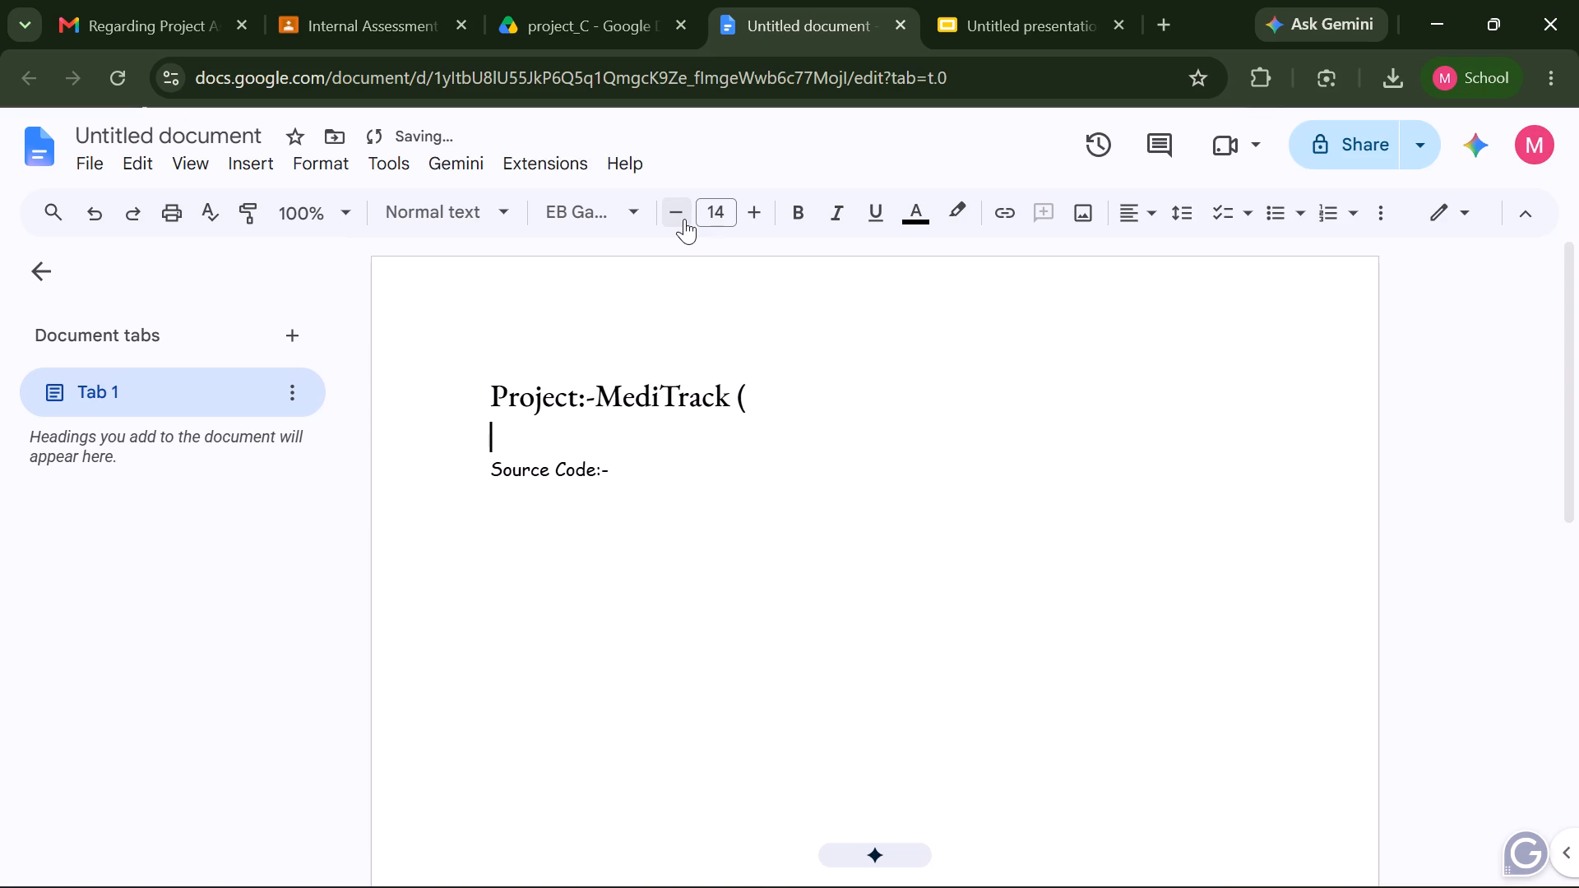
double_click(684, 219)
left_click(684, 219)
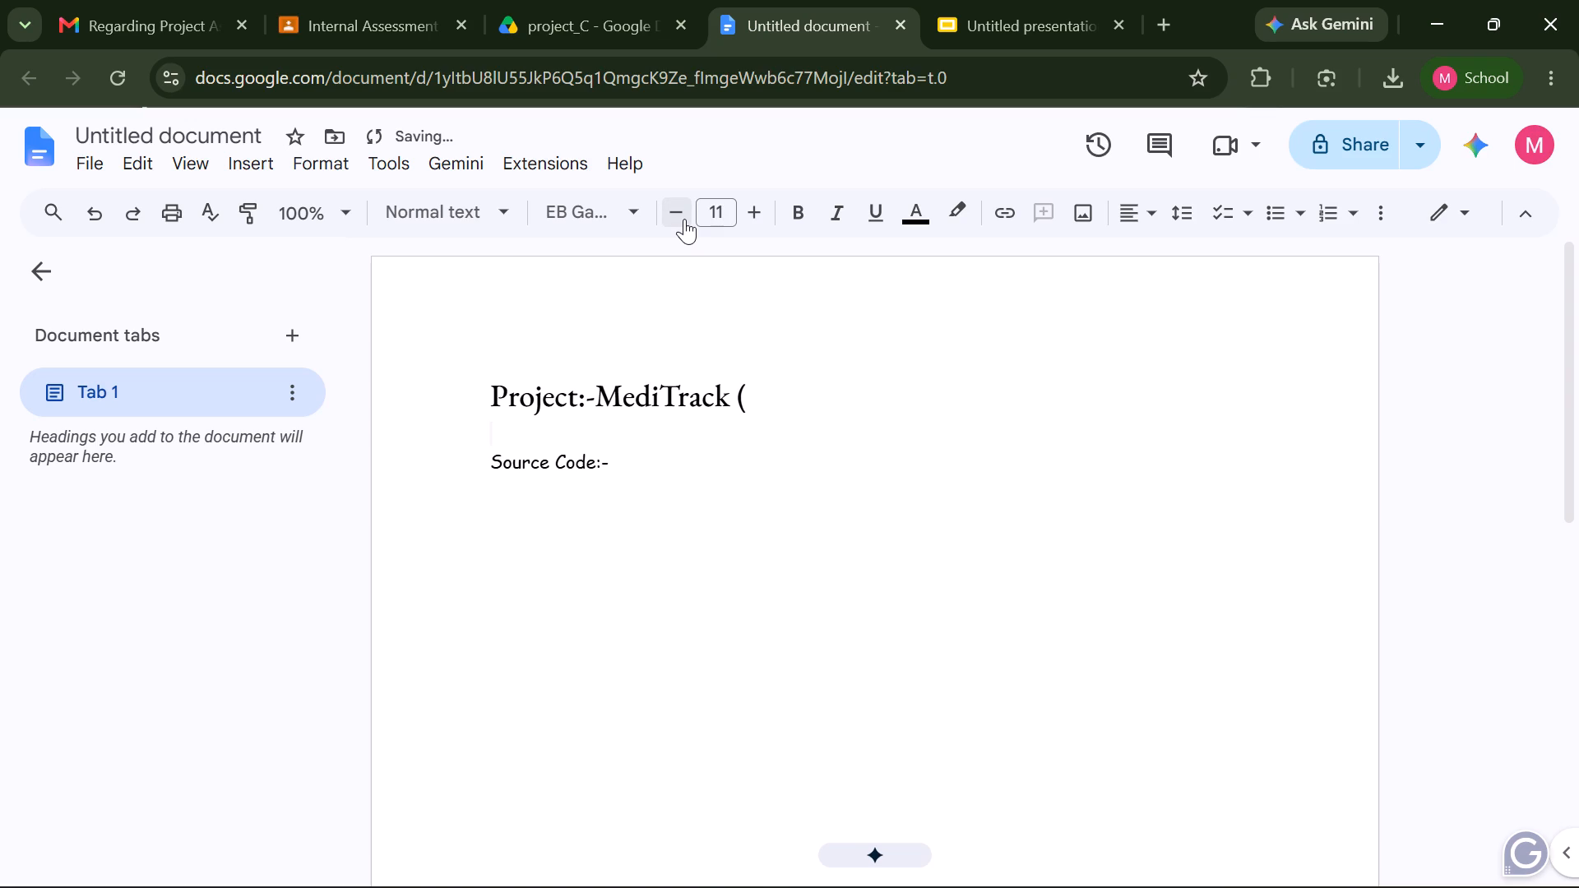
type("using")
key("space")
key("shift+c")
Add "_la" directly after the "C" in the "Using C" line below the heading.
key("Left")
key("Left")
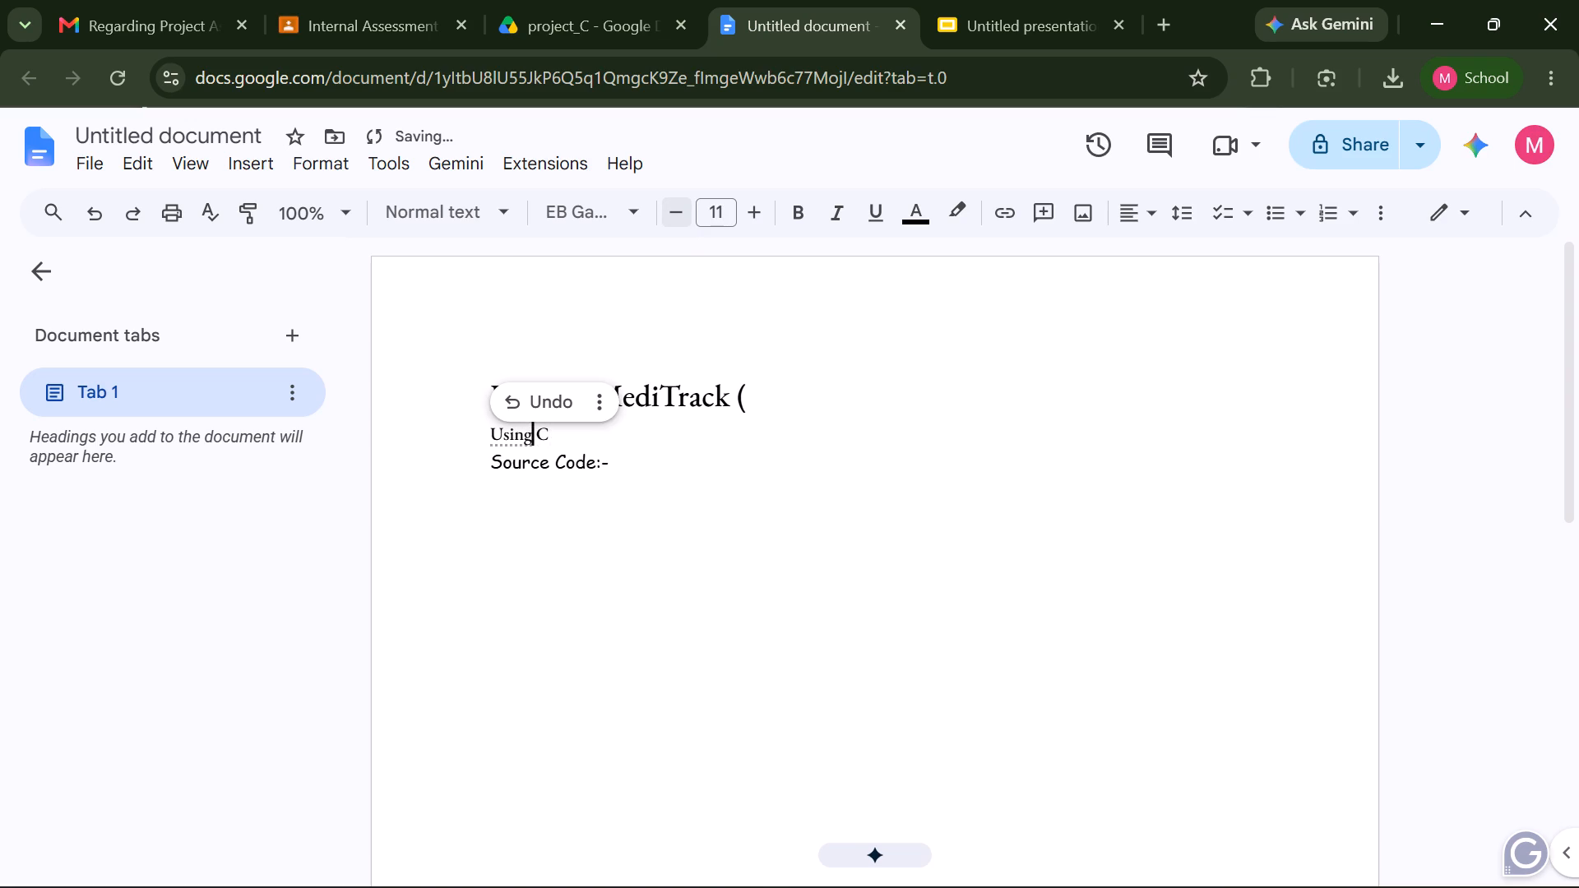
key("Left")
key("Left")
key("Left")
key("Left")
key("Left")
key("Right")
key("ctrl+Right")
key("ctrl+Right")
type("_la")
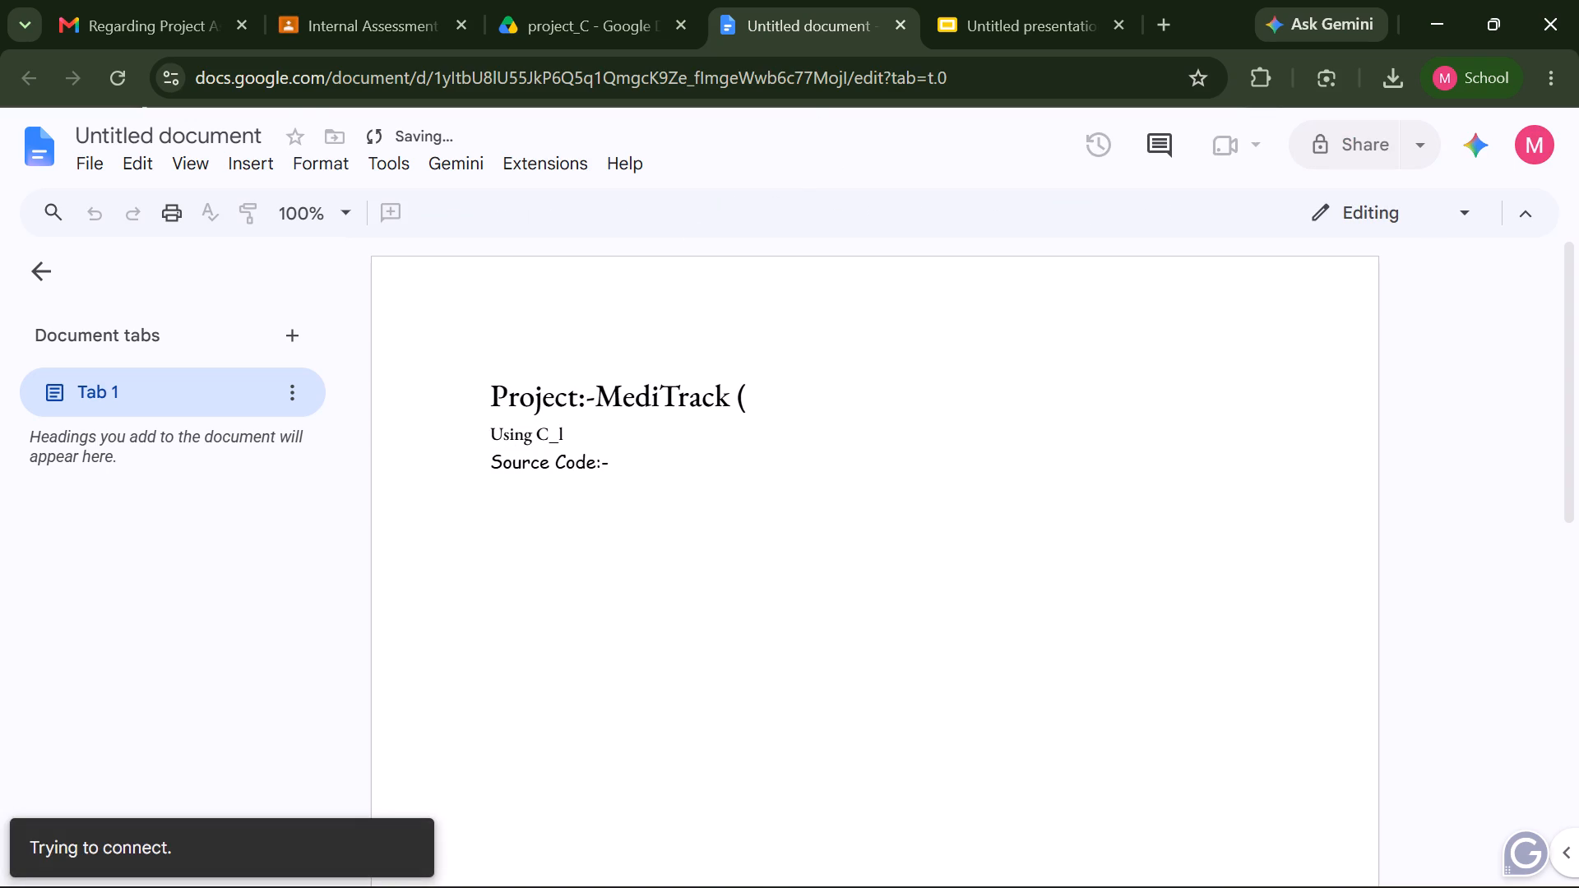
left_click(615, 419)
left_click(586, 440)
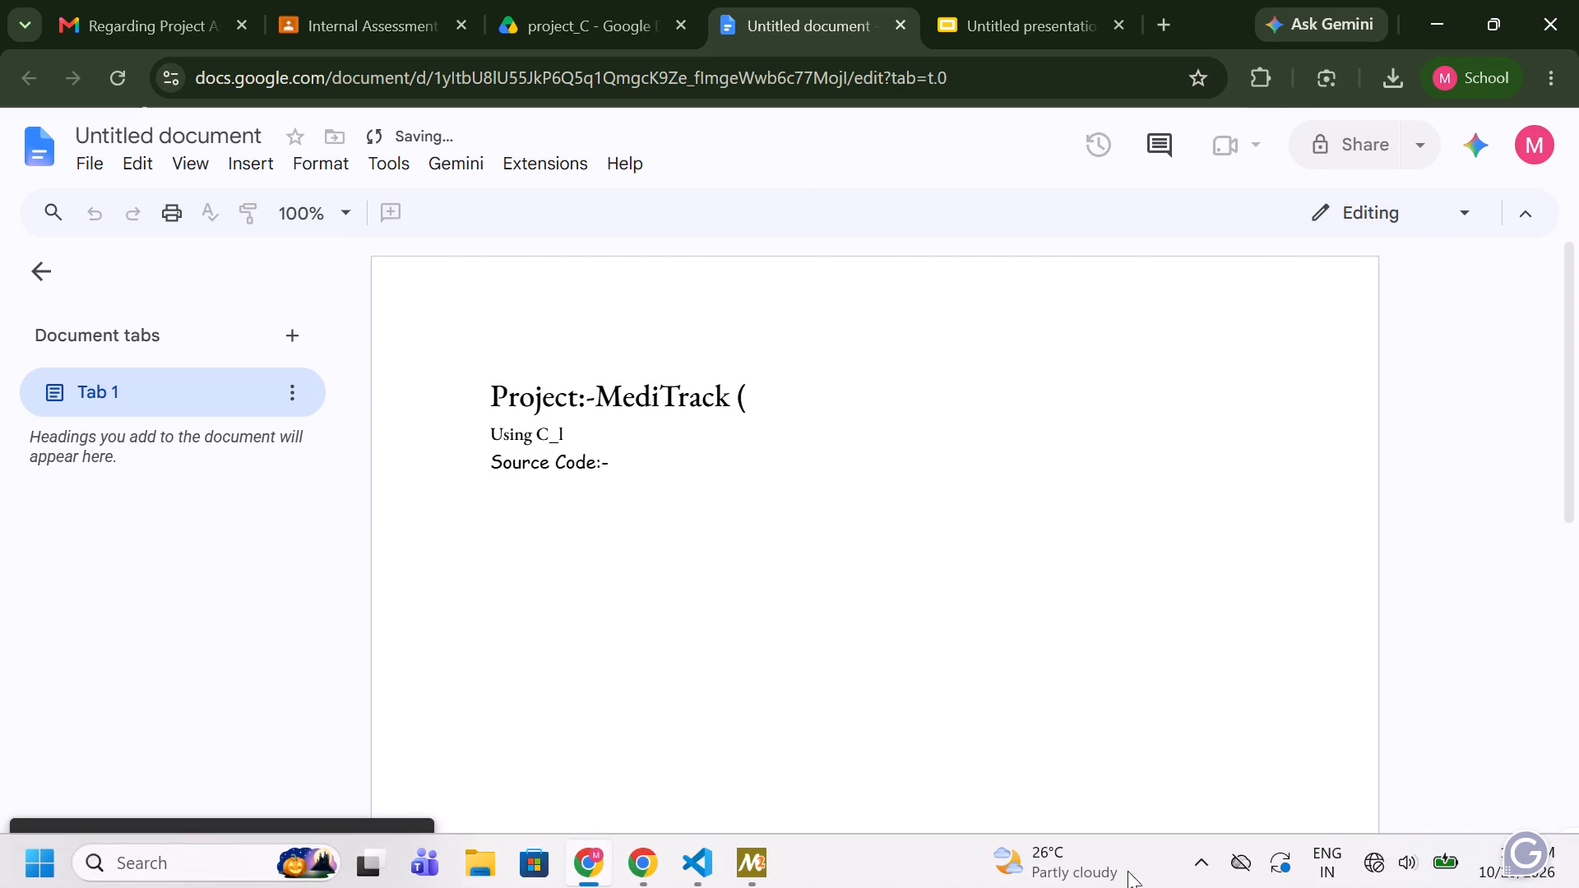
Connect the computer to the MH6-WIFI wireless network, keeping automatic connection enabled.
left_click(1451, 868)
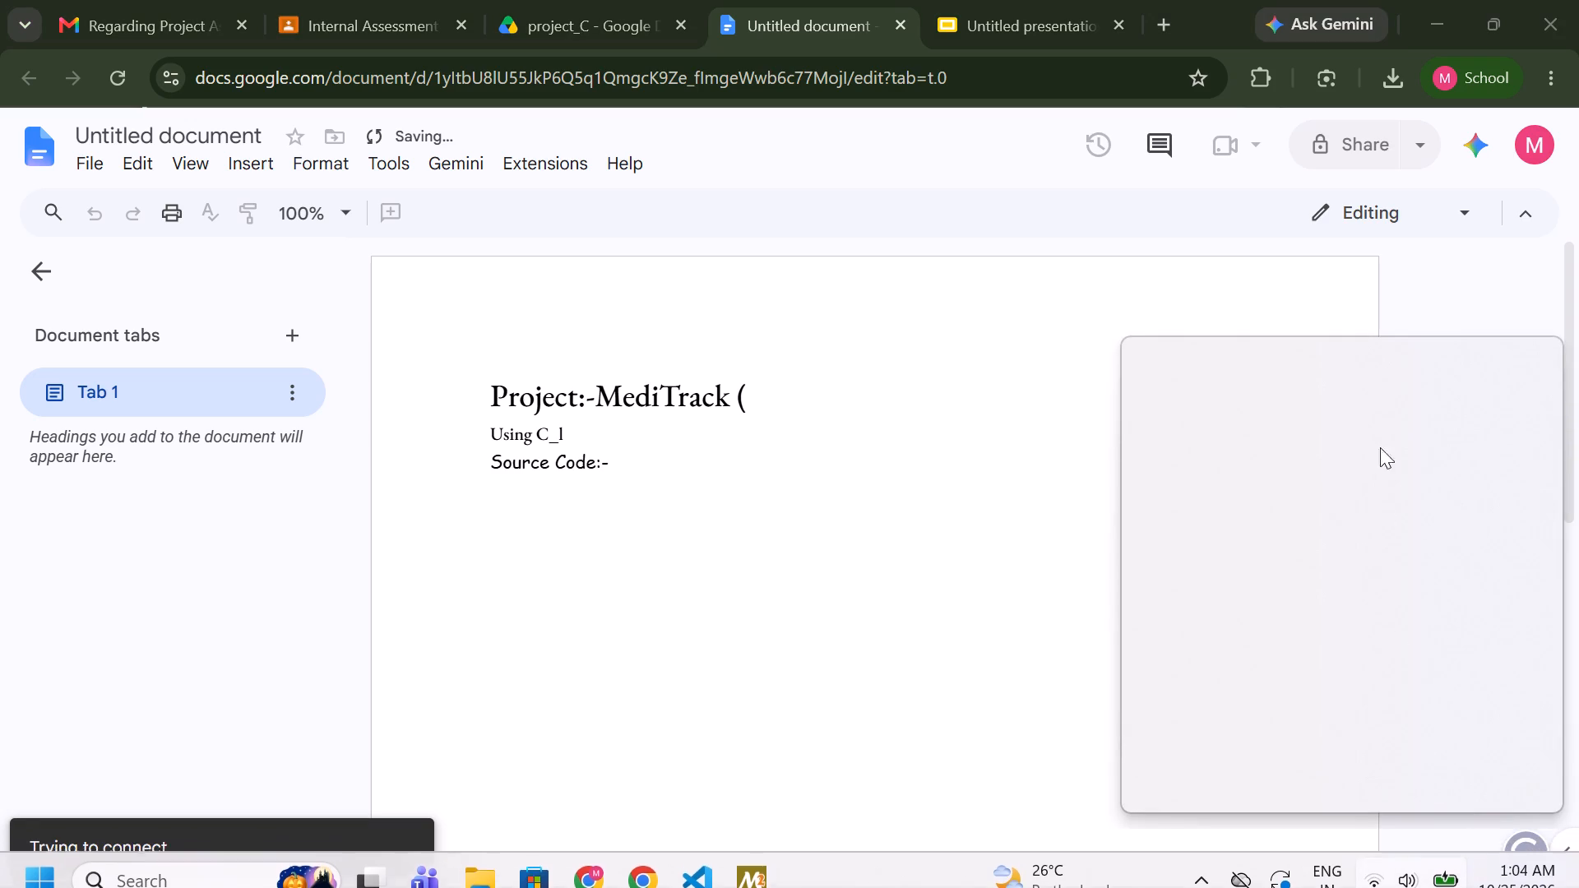
left_click(1236, 385)
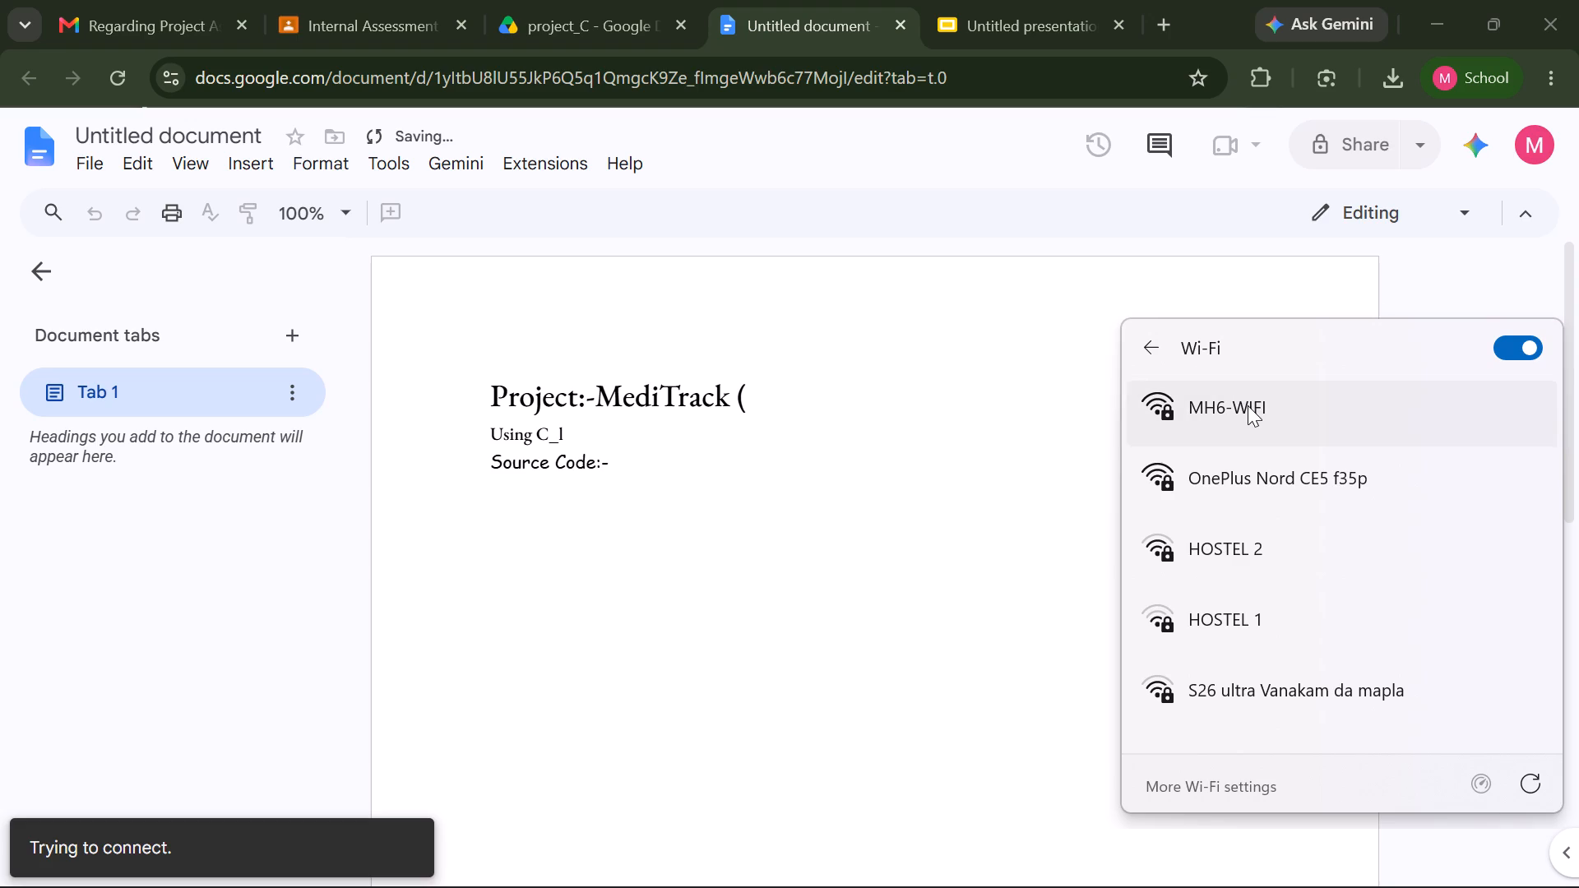
left_click(1248, 405)
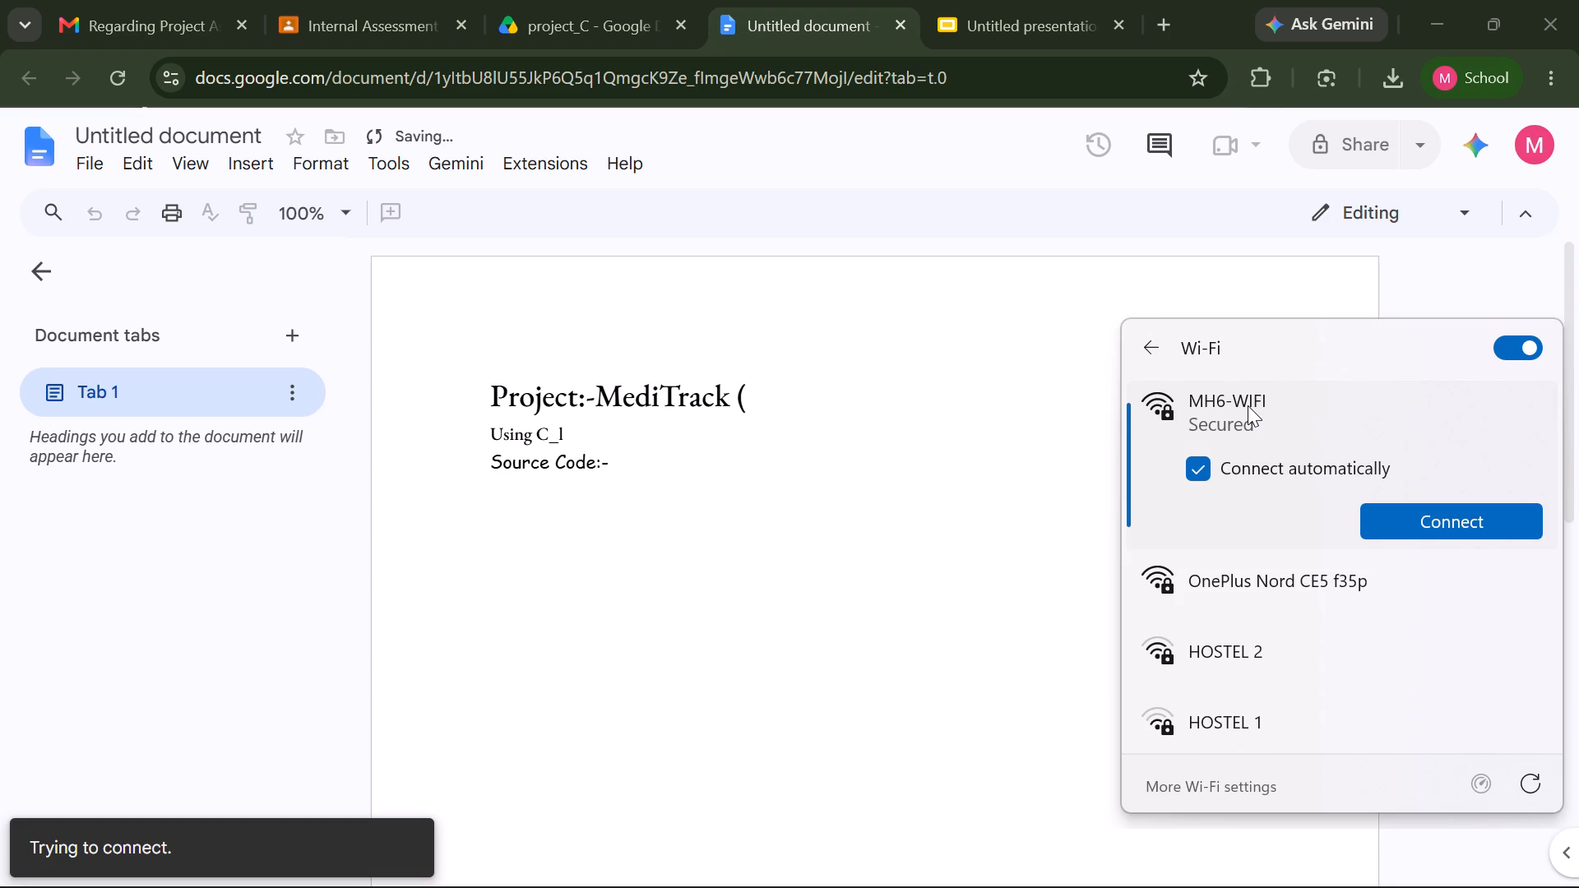
left_click(1444, 524)
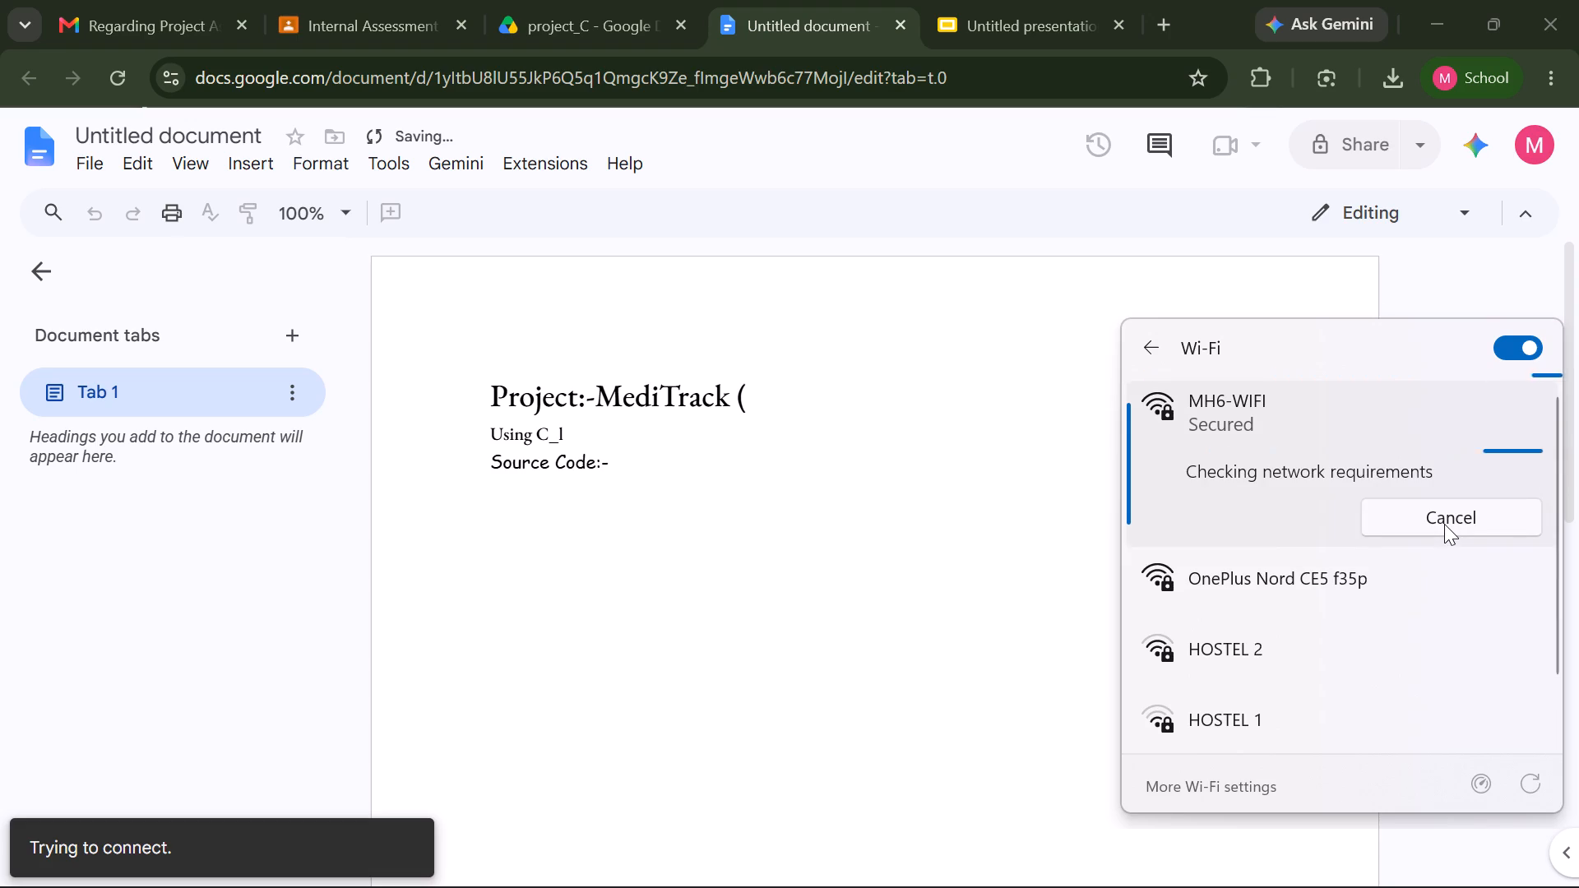
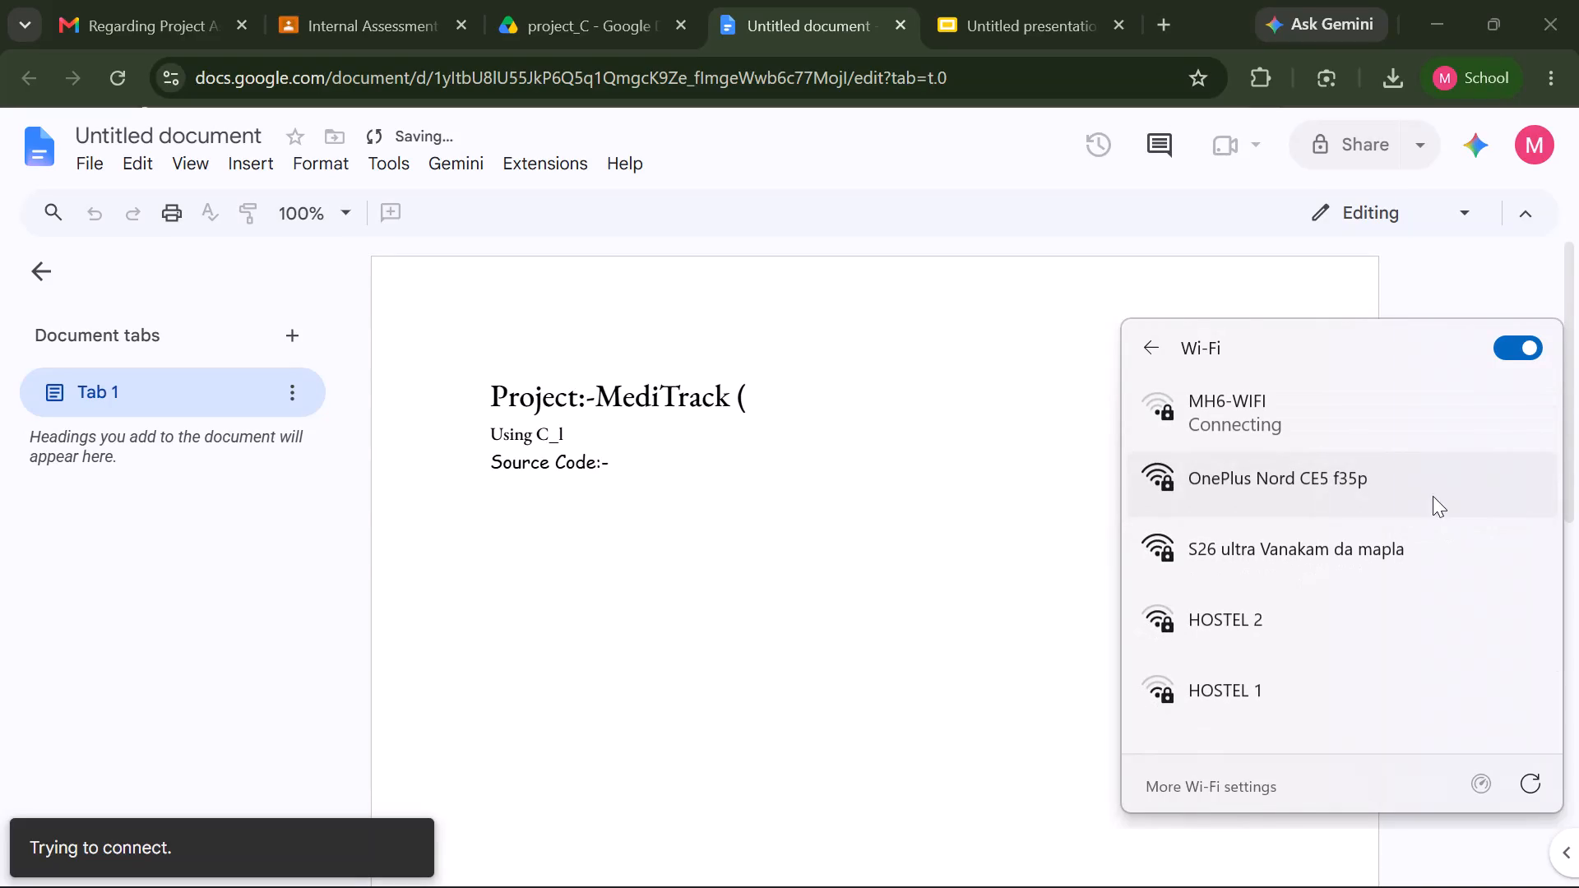
Try to reconnect to the MH6-WIFI network, refreshing the list of available Wi-Fi networks.
left_click(1385, 454)
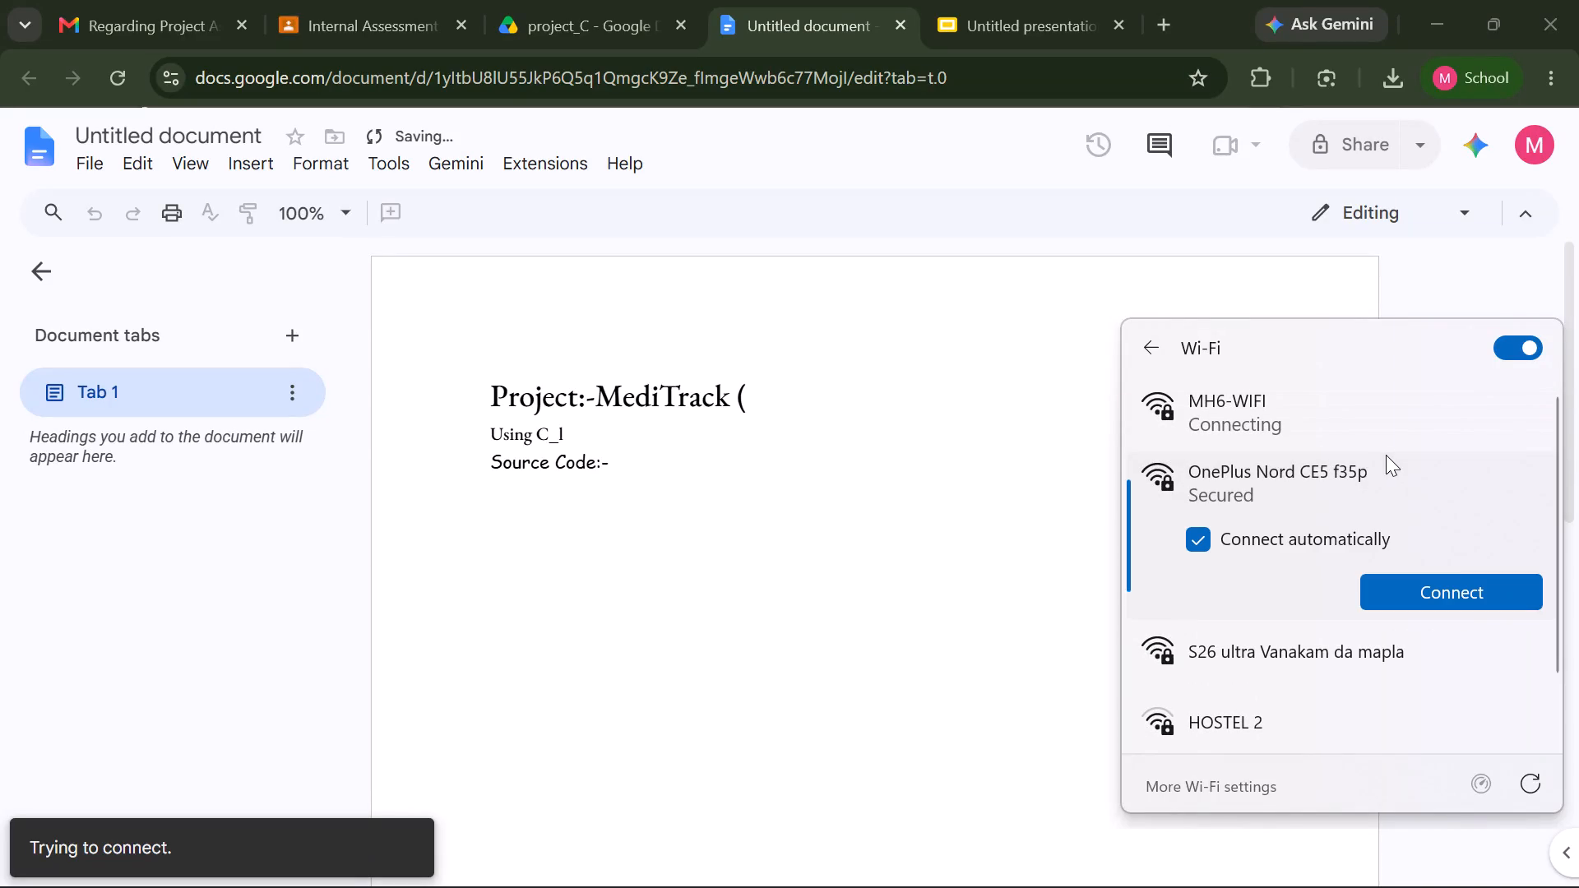
left_click(1390, 427)
left_click(1452, 526)
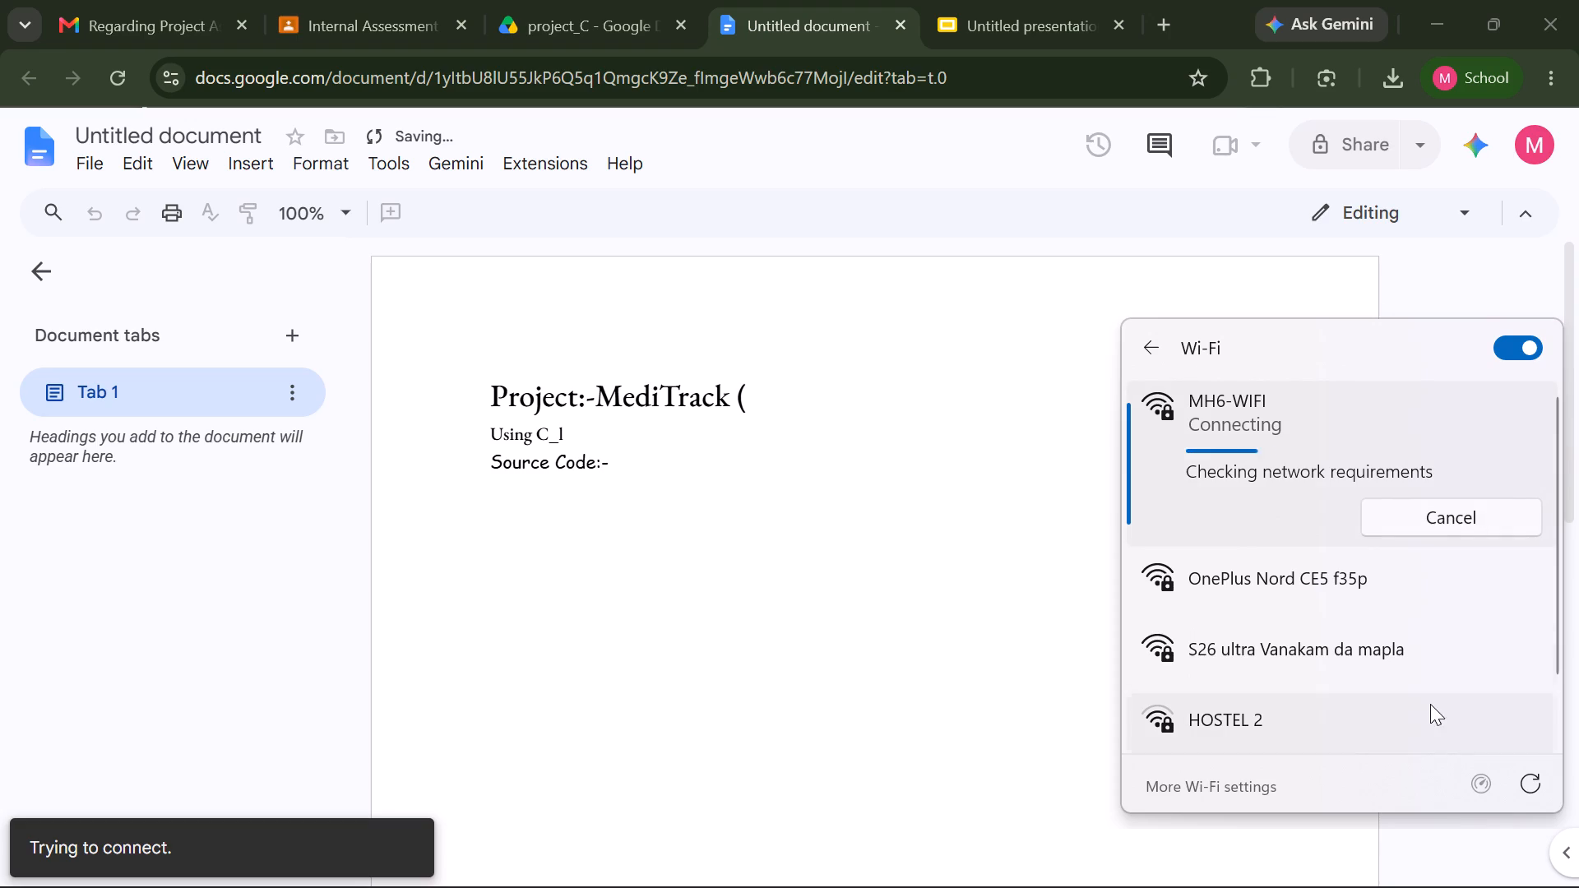
left_click(1530, 779)
left_click(1419, 520)
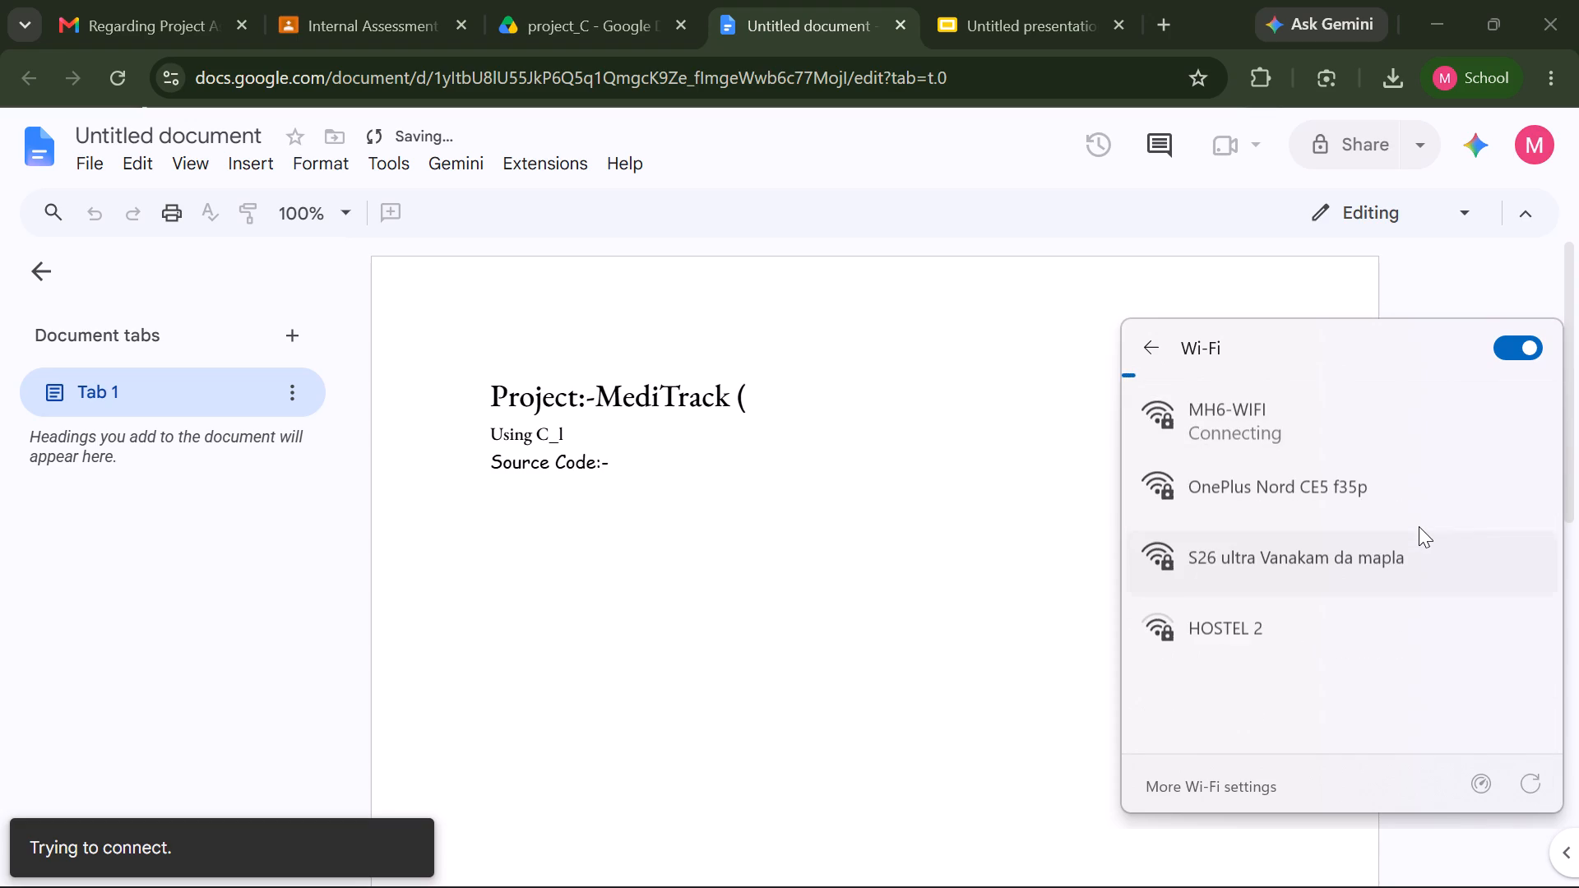